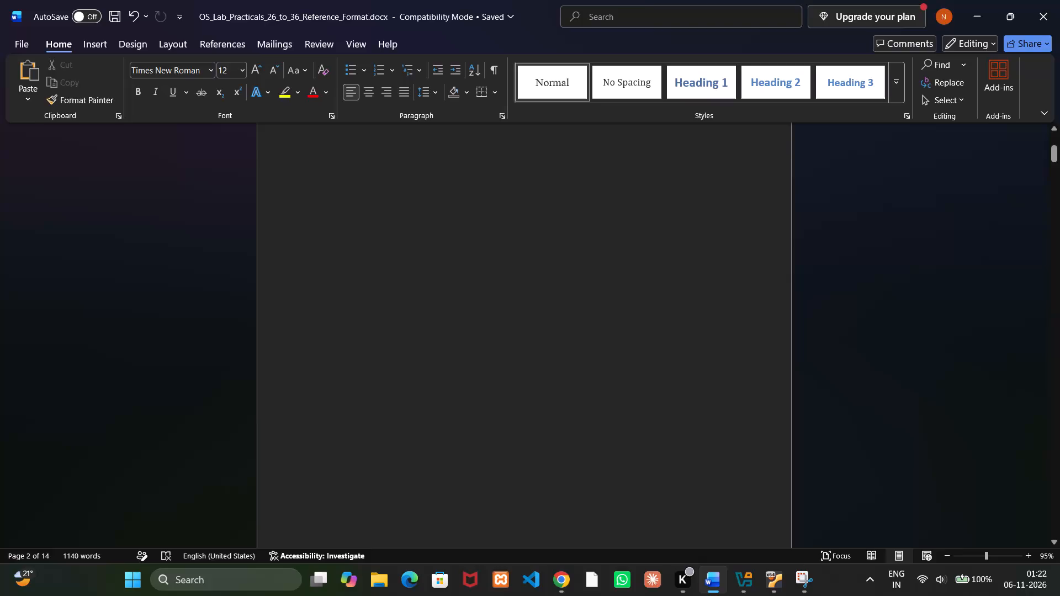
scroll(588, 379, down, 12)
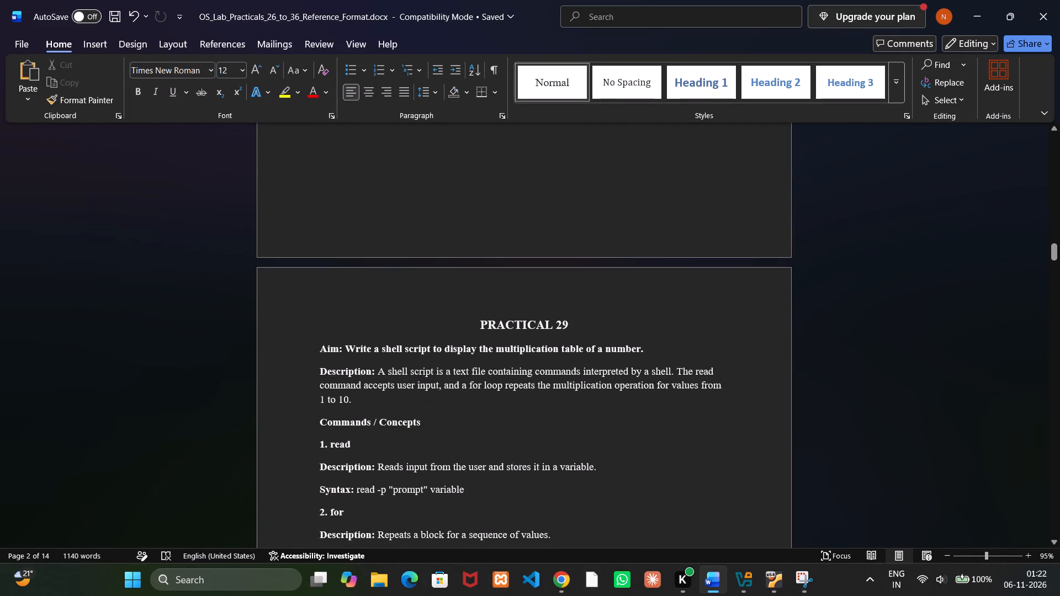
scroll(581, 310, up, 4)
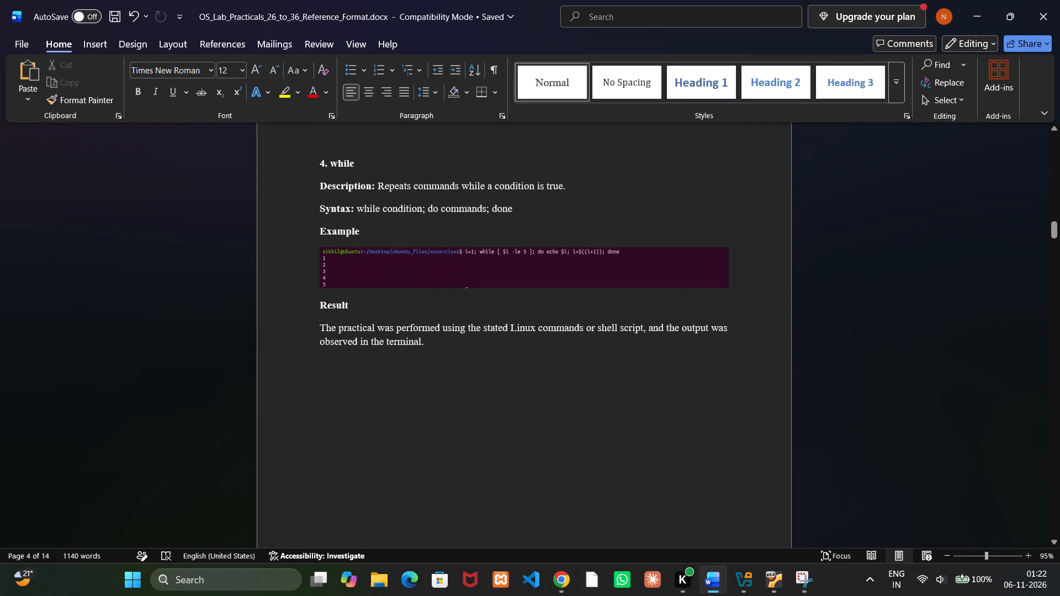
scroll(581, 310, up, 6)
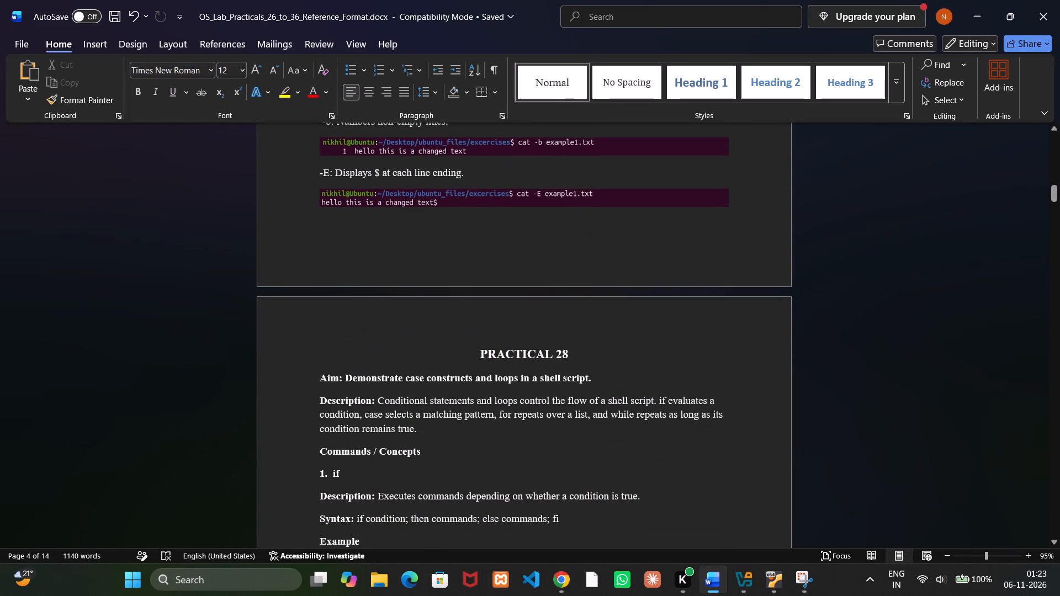
Export the document as a PDF named OS_Lab_Practicals_26_to_36_Reference_Format.pdf to the Desktop, optimized for standard publishing.
click(15, 50)
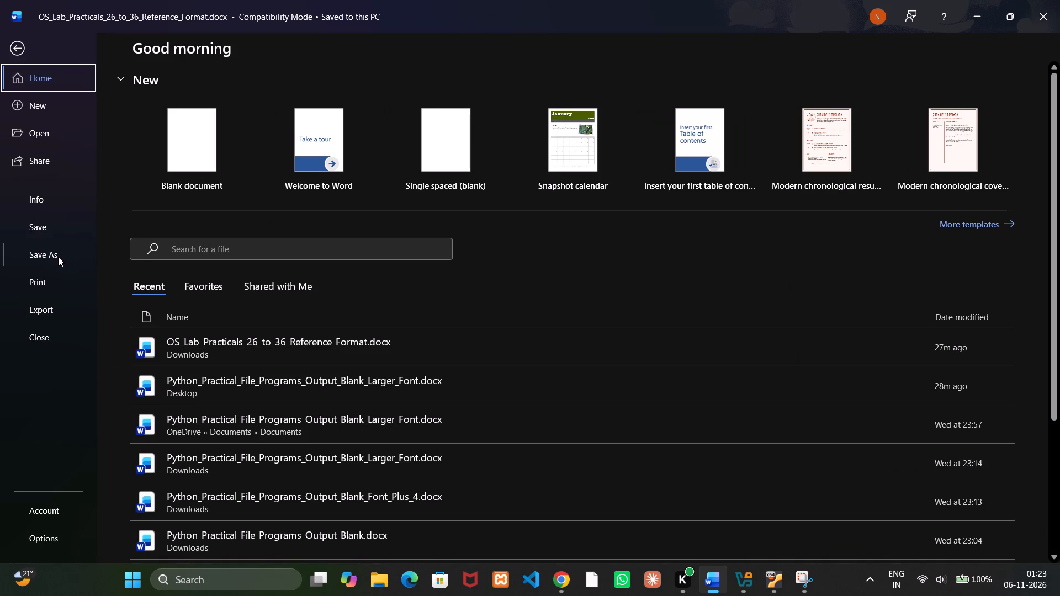
click(59, 312)
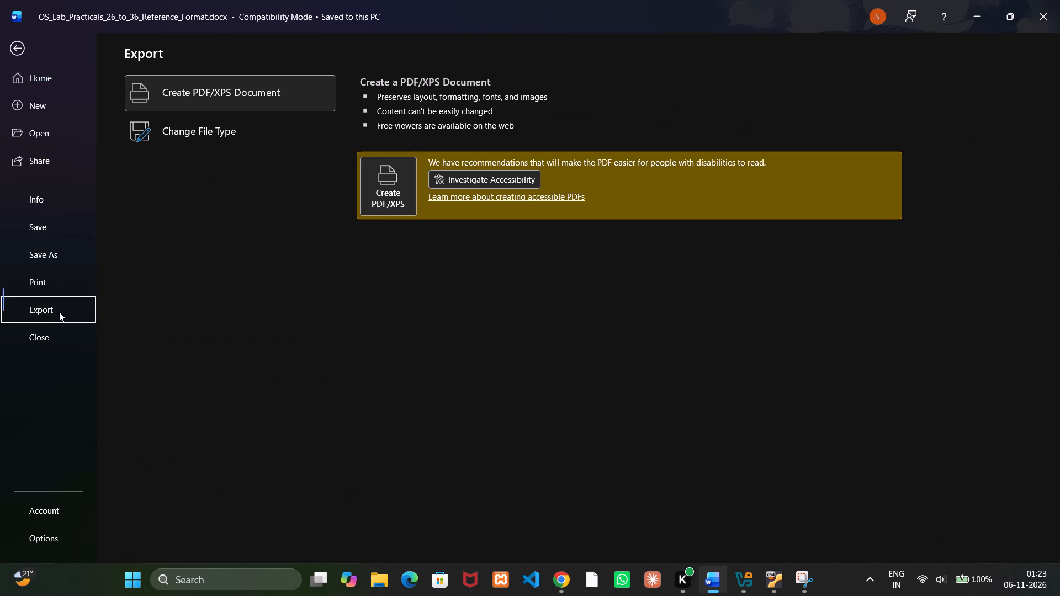
click(383, 173)
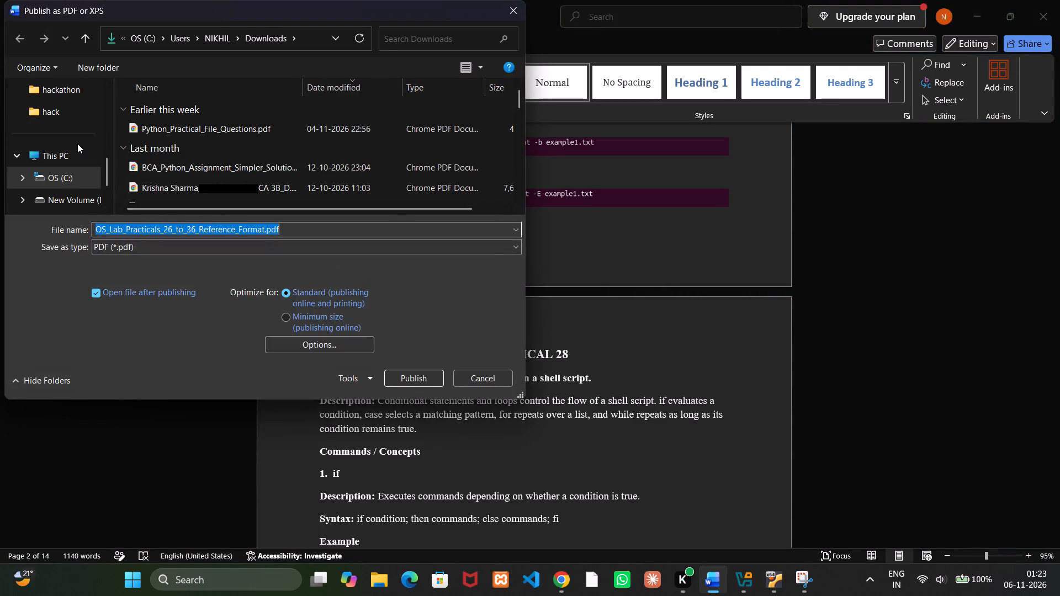
scroll(77, 143, up, 1)
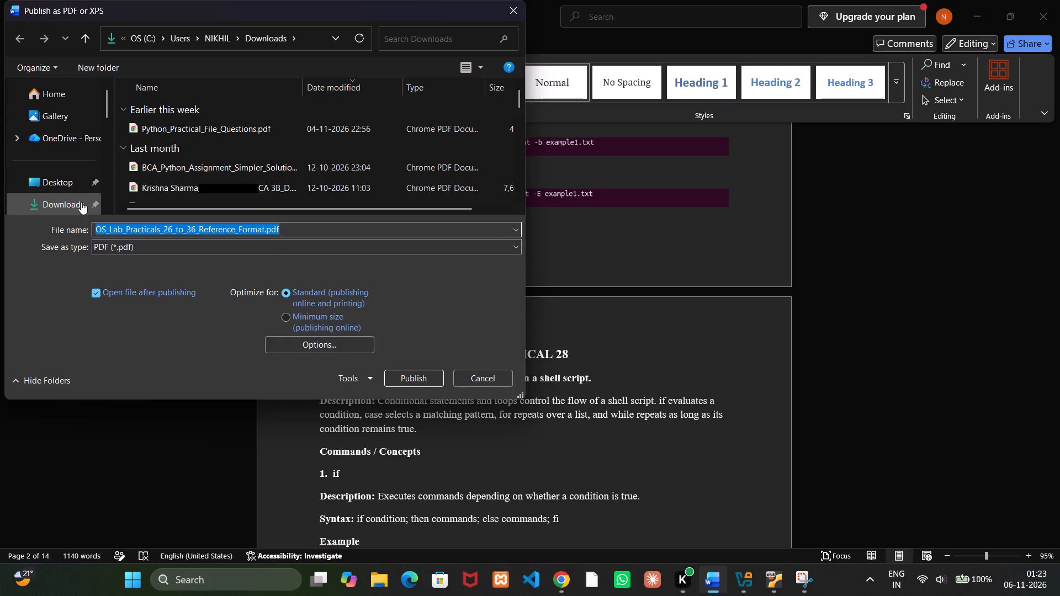
click(77, 173)
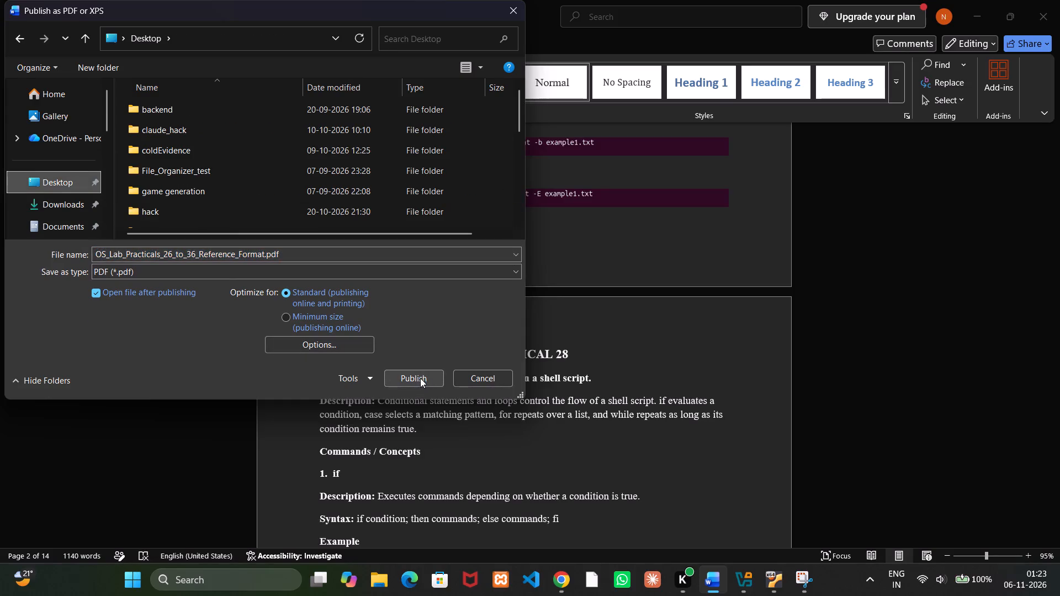
click(420, 378)
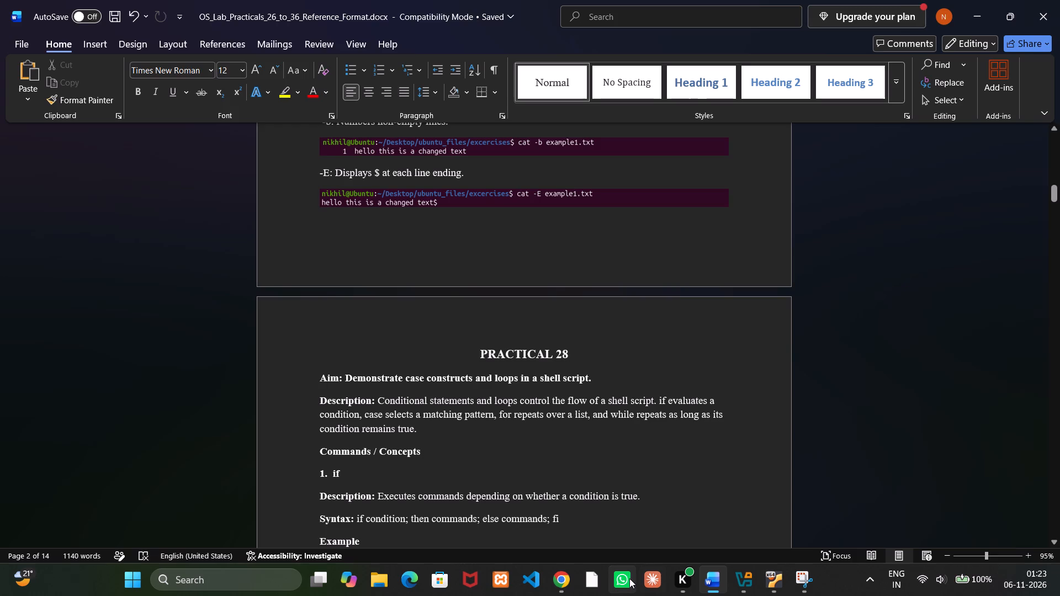
Switch to WhatsApp.
double_click(629, 578)
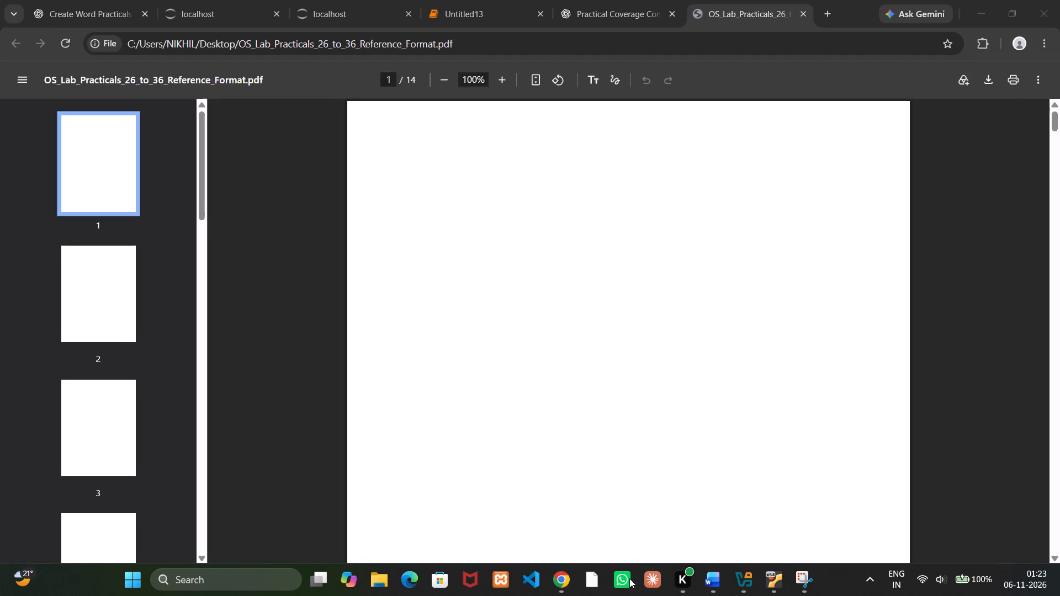
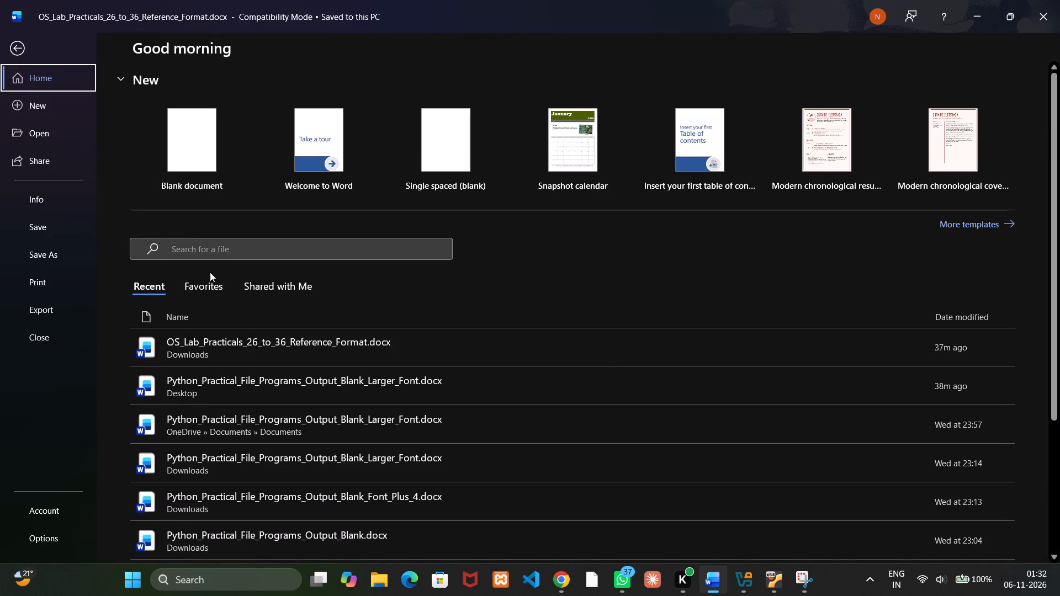
Open the recent document OS_Lab_Practicals_11-26_With_Starting_Descriptions.docx.
scroll(306, 498, down, 1)
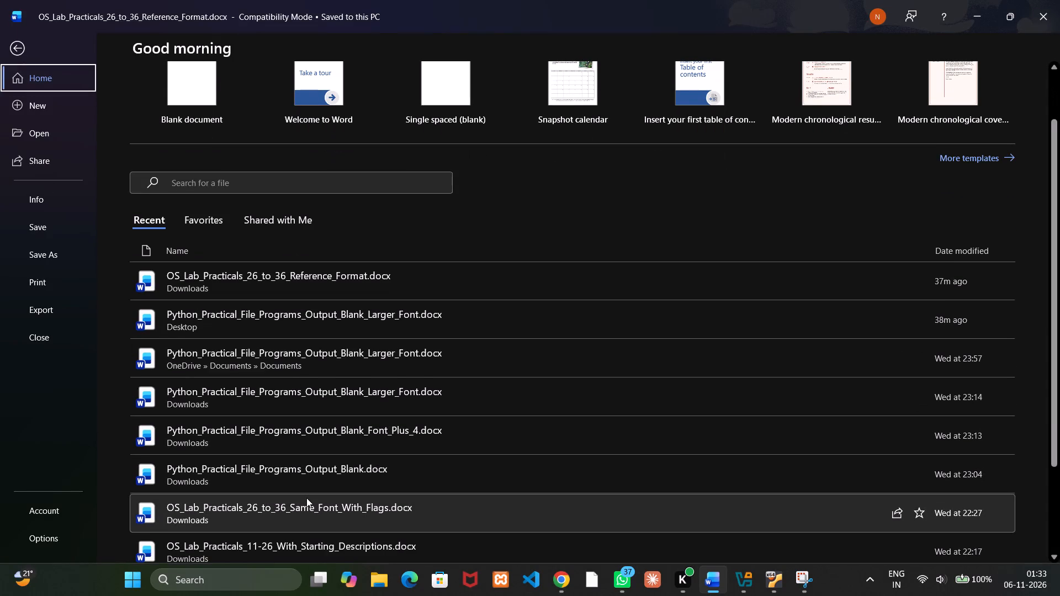
scroll(306, 498, down, 2)
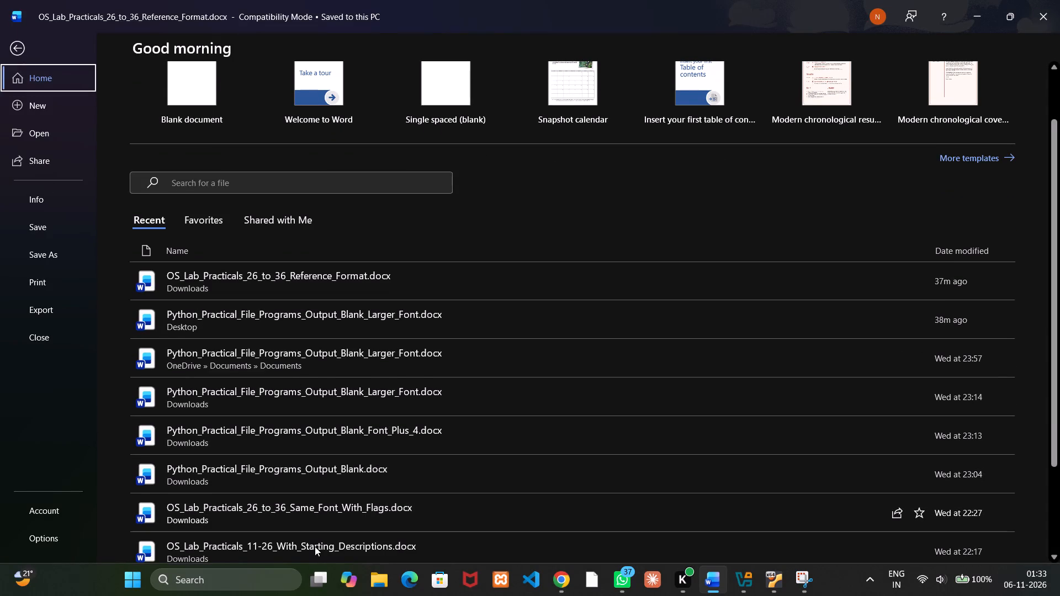
double_click(315, 546)
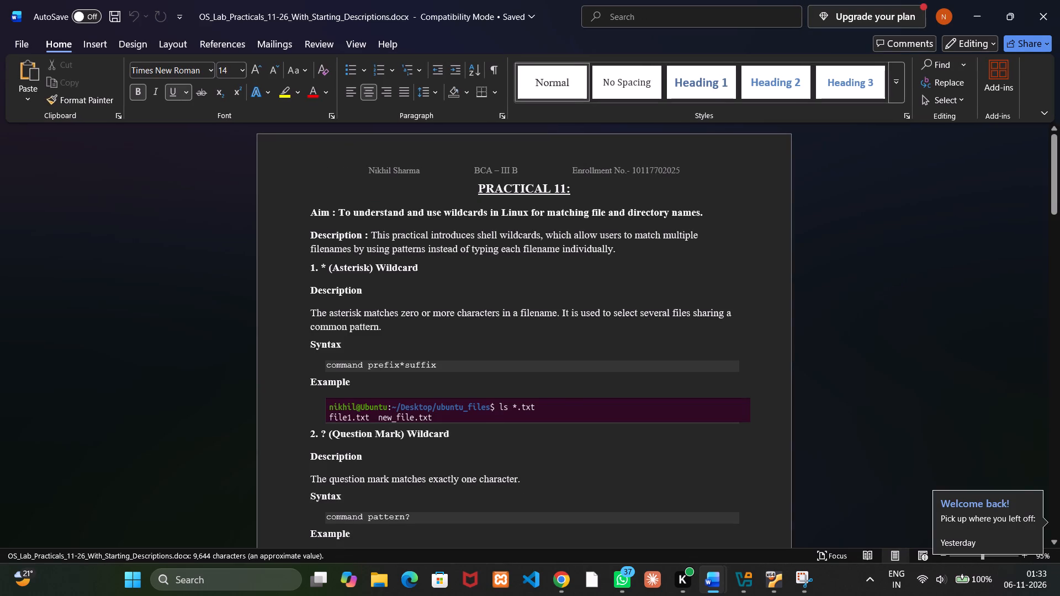
Delete the Options / Flags / Notes heading and its priority range sentence from the nice command section.
scroll(491, 419, down, 12)
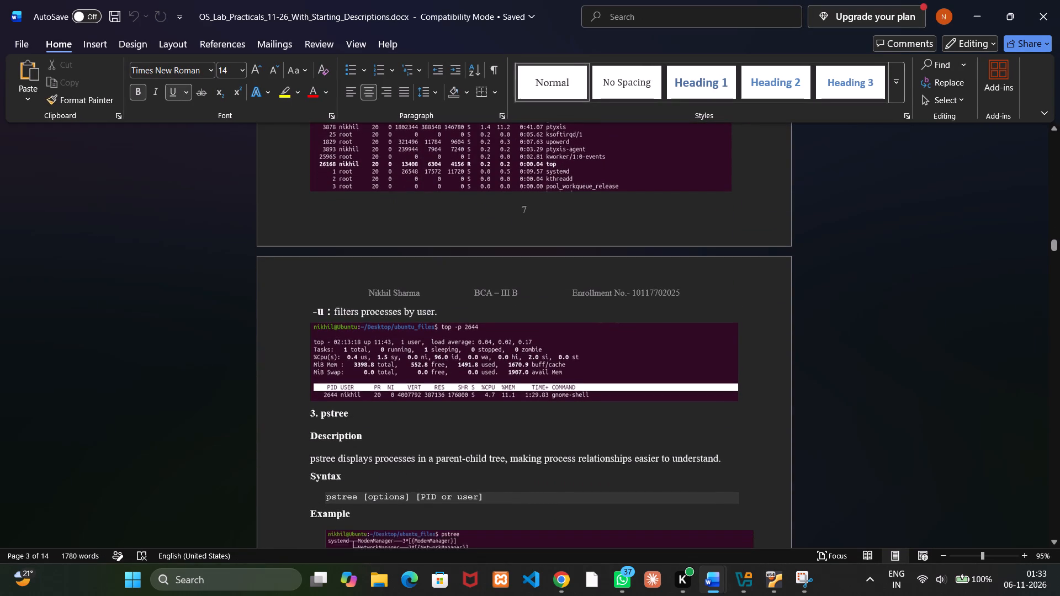
scroll(491, 419, down, 5)
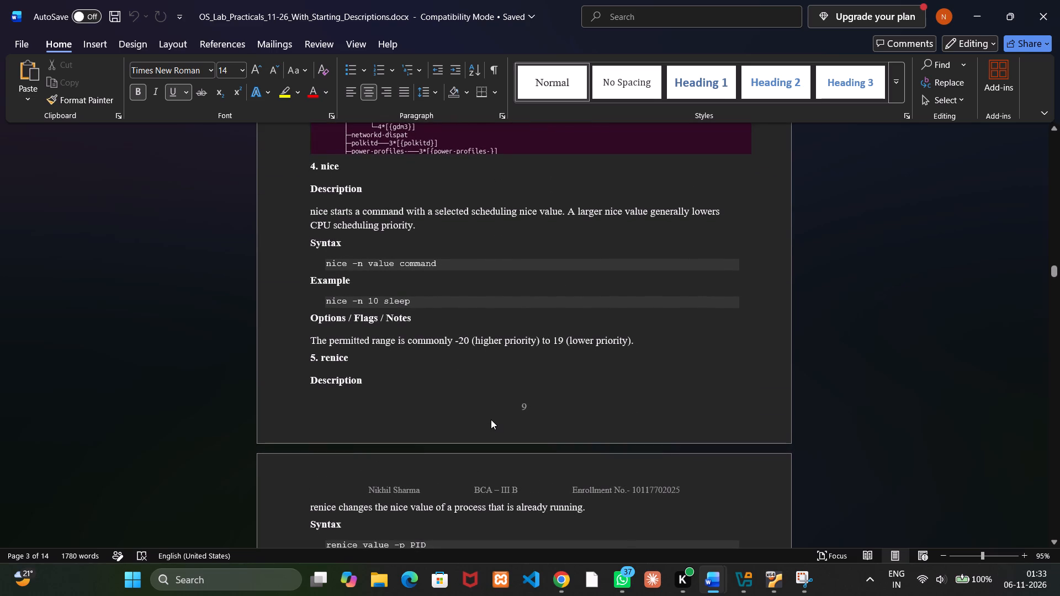
drag(309, 320, 603, 380)
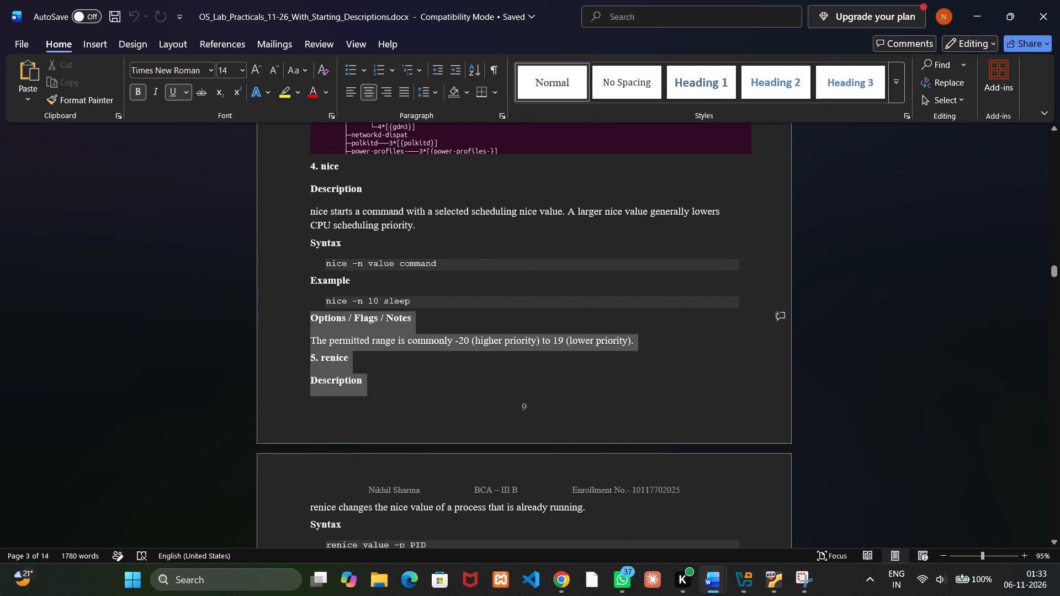
drag(603, 380, 655, 340)
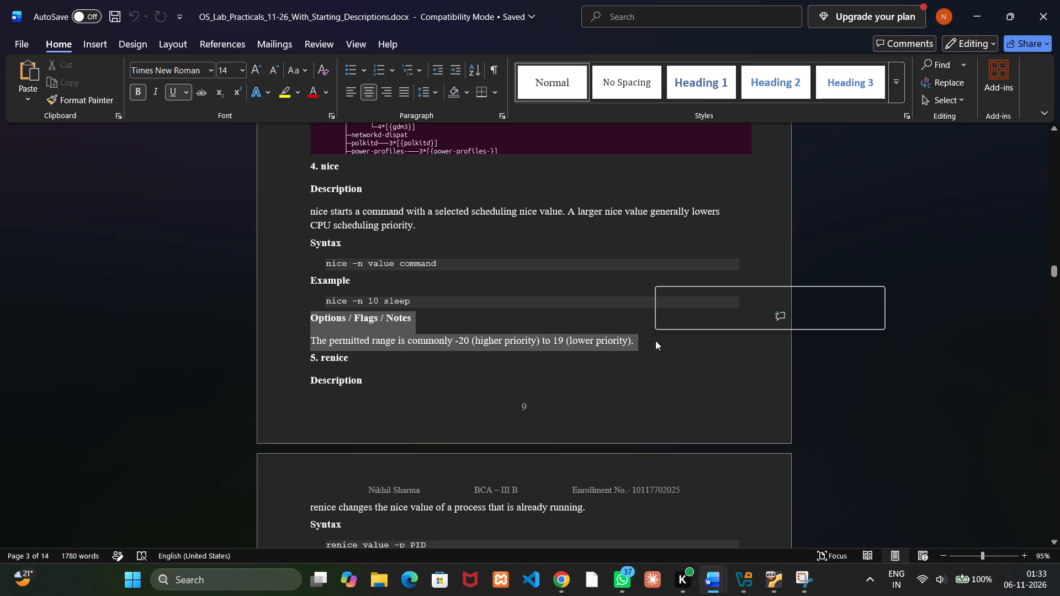
key(BackSpace)
Delete the Options / Flags / Notes heading and its administrator privileges sentence from the renice command section.
scroll(655, 340, down, 1)
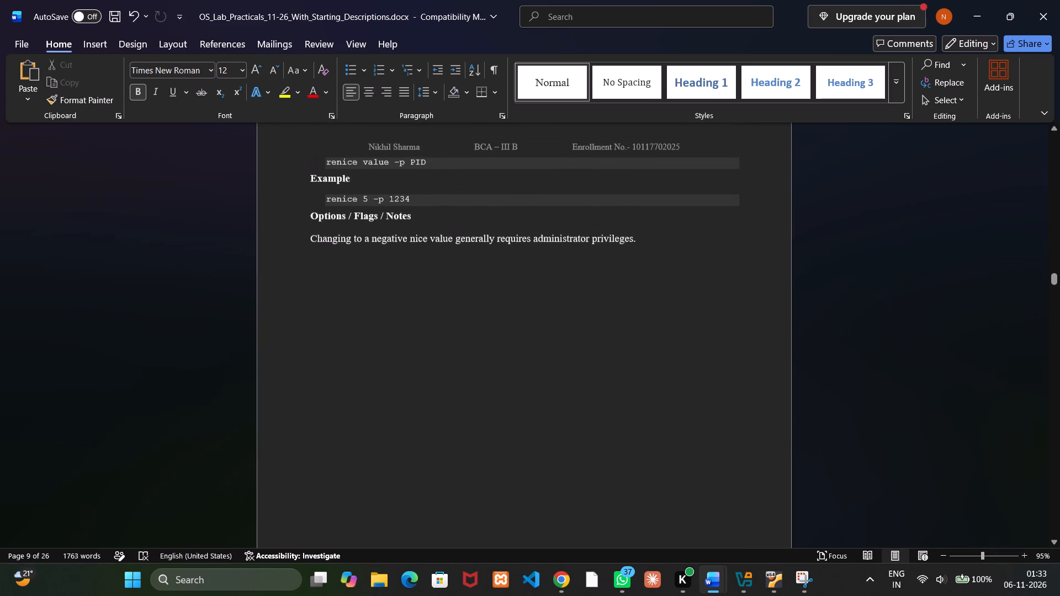
scroll(655, 340, down, 1)
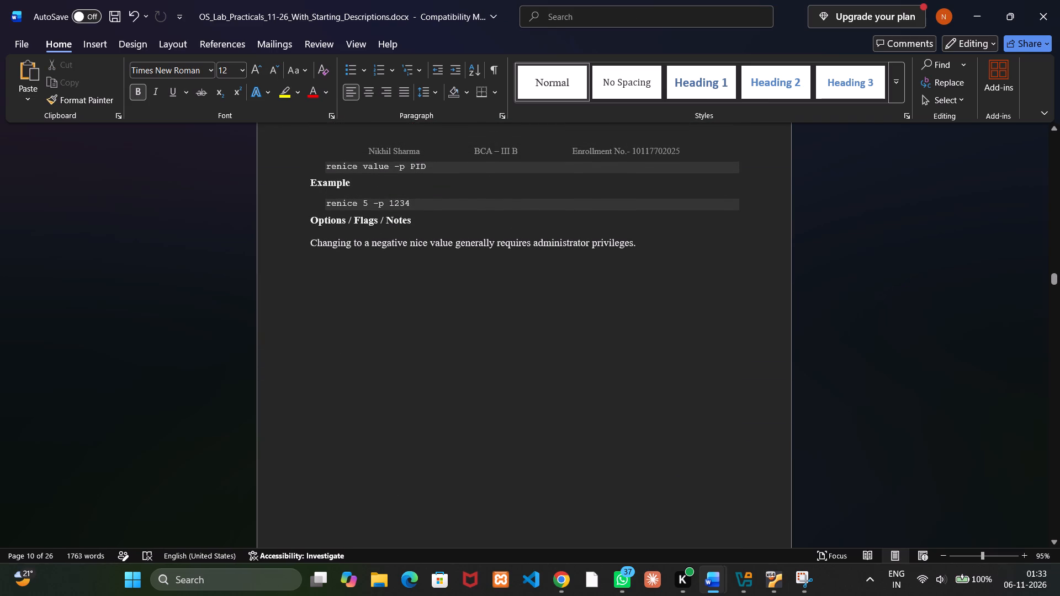
drag(307, 214, 707, 264)
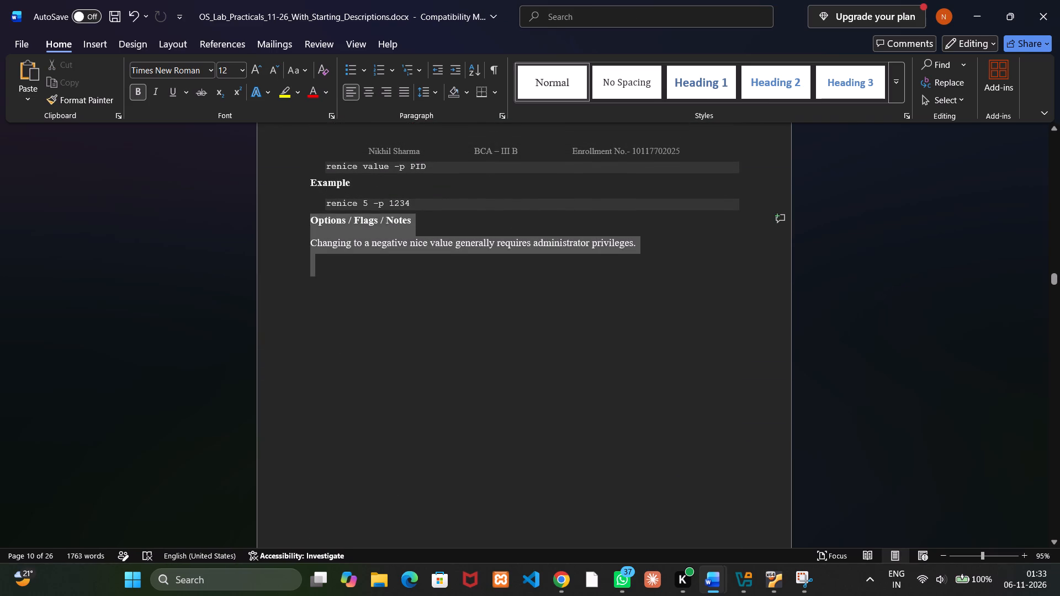
drag(707, 264, 684, 240)
key(BackSpace)
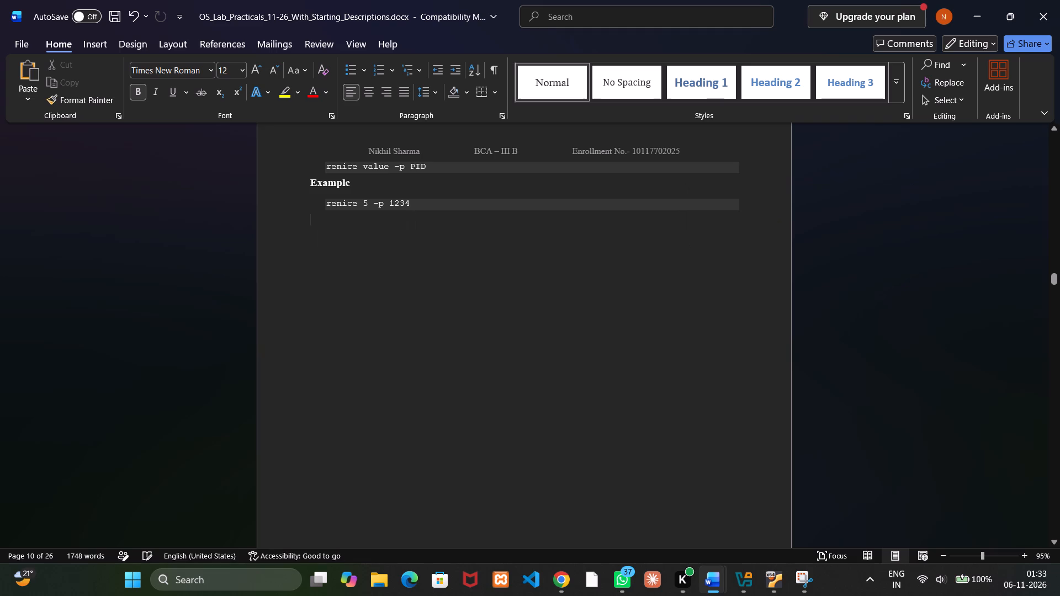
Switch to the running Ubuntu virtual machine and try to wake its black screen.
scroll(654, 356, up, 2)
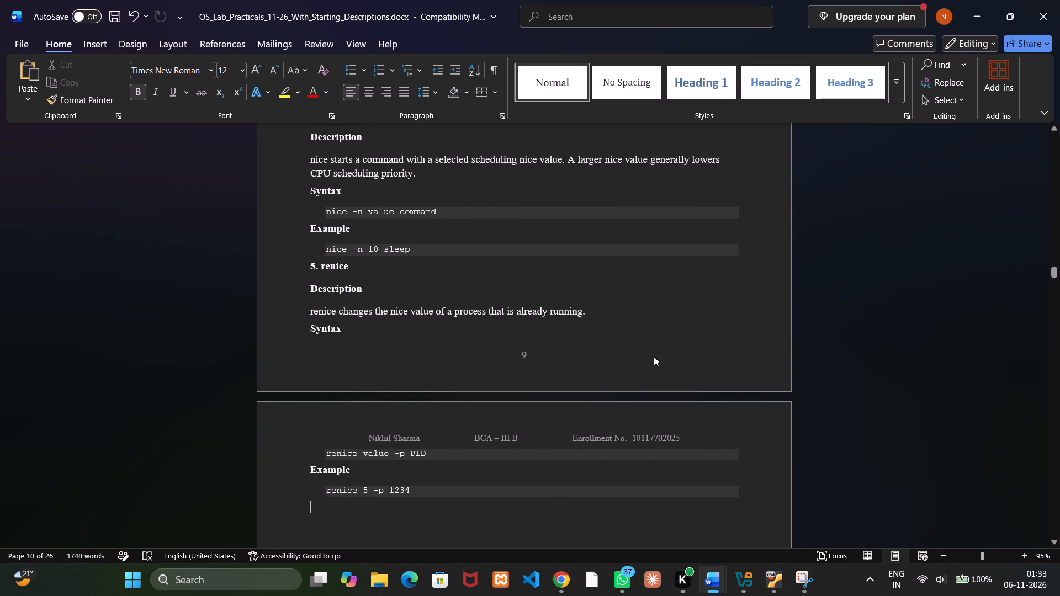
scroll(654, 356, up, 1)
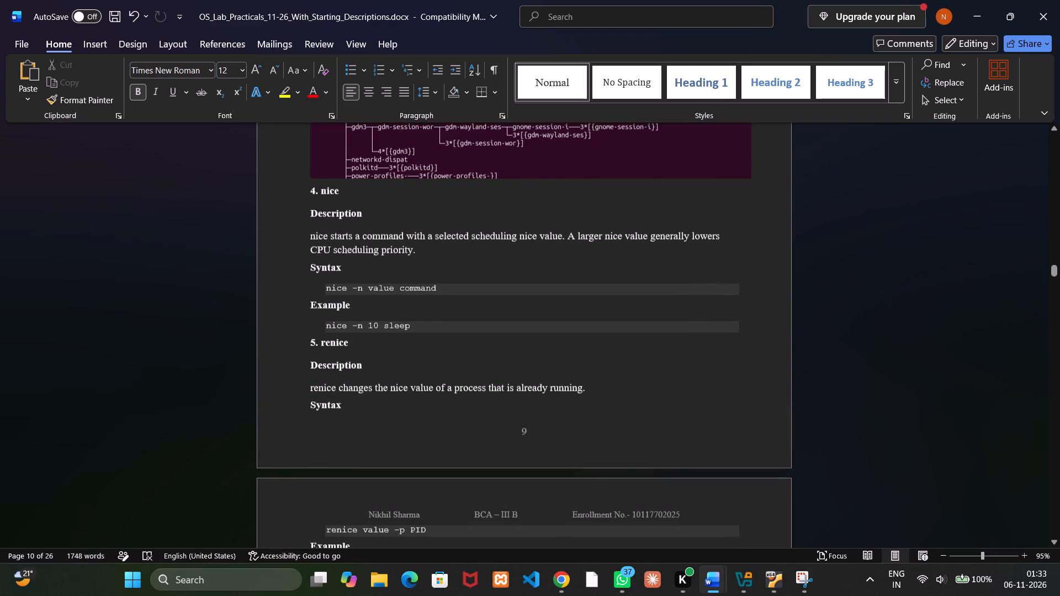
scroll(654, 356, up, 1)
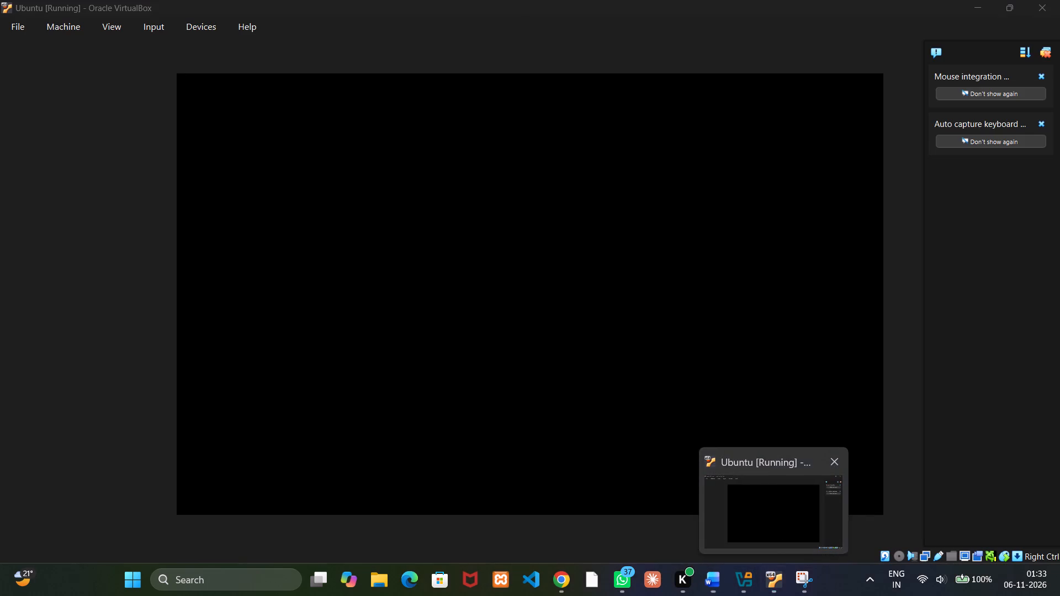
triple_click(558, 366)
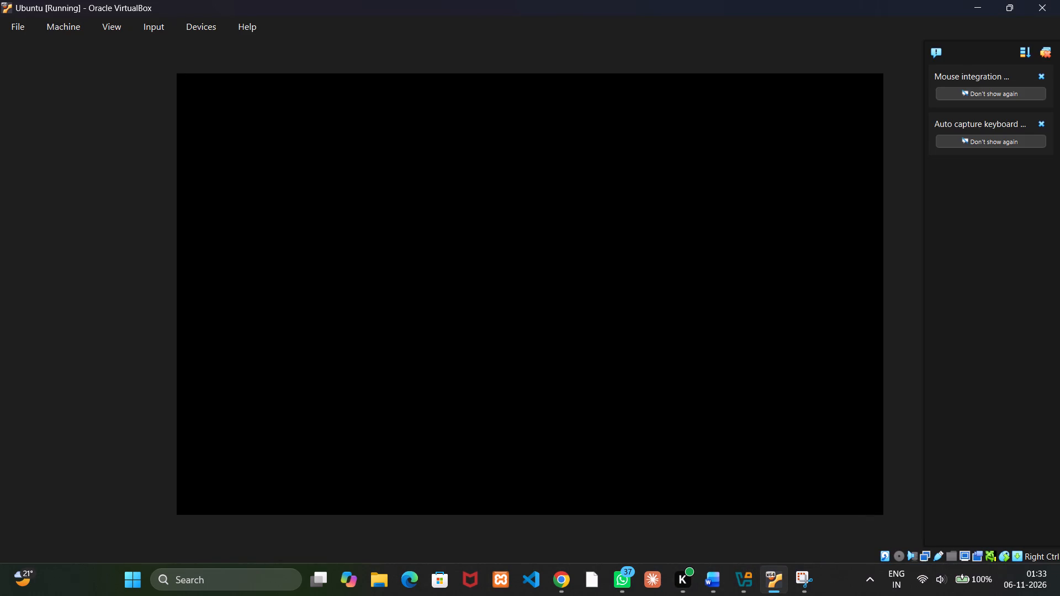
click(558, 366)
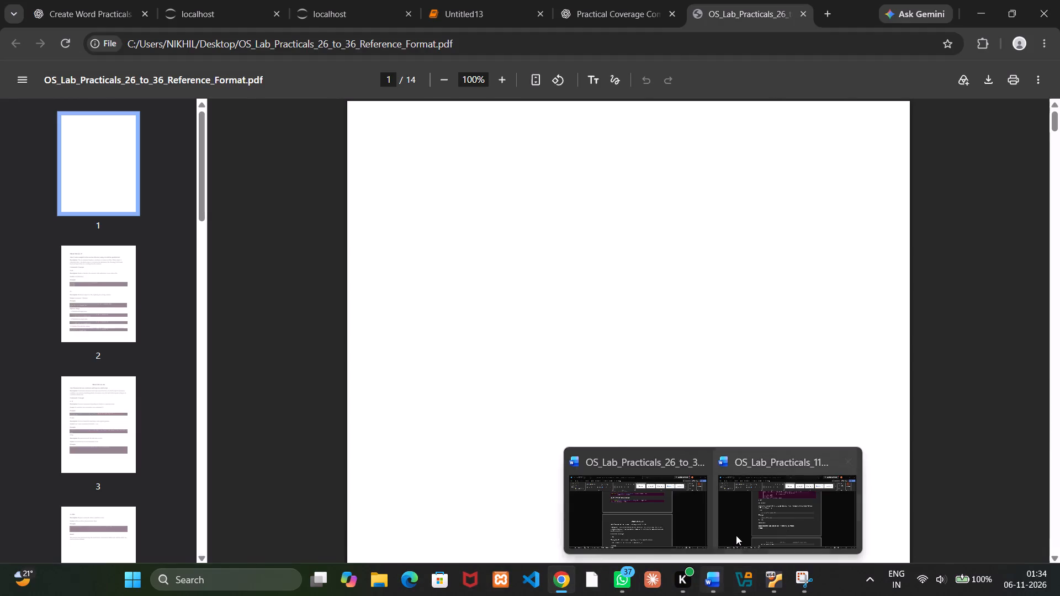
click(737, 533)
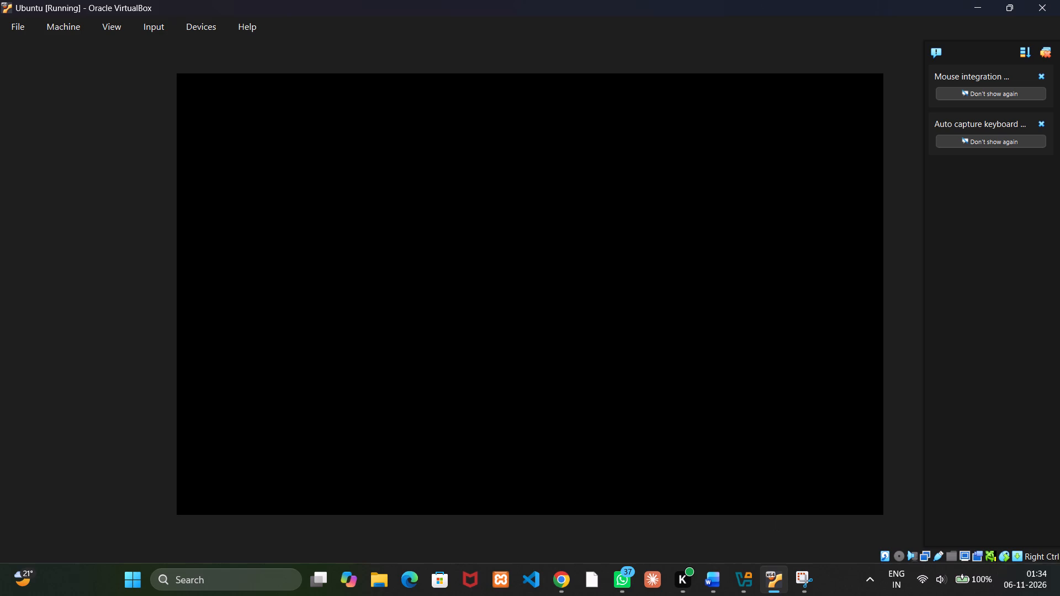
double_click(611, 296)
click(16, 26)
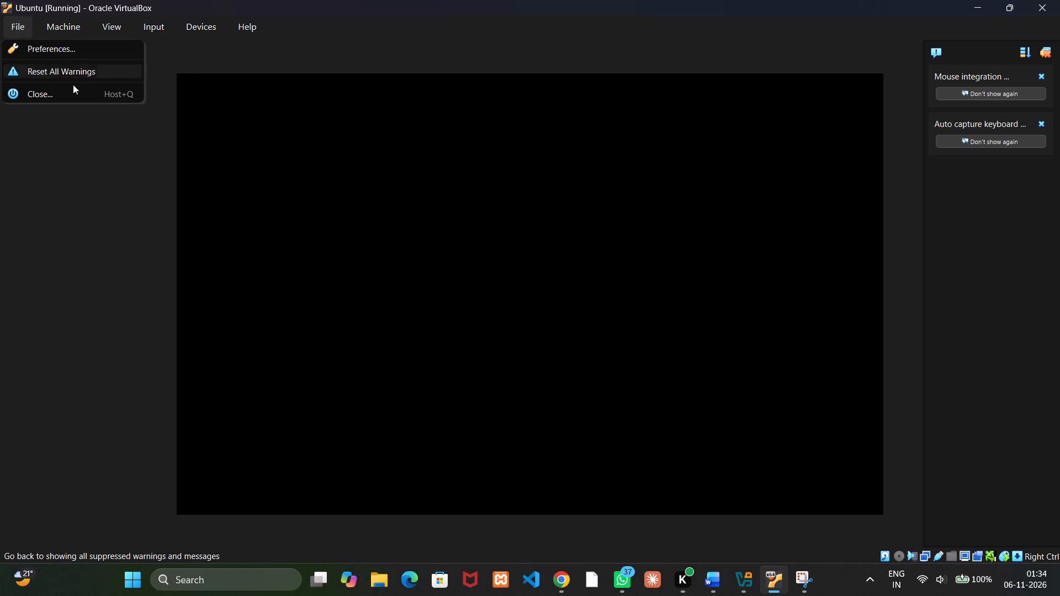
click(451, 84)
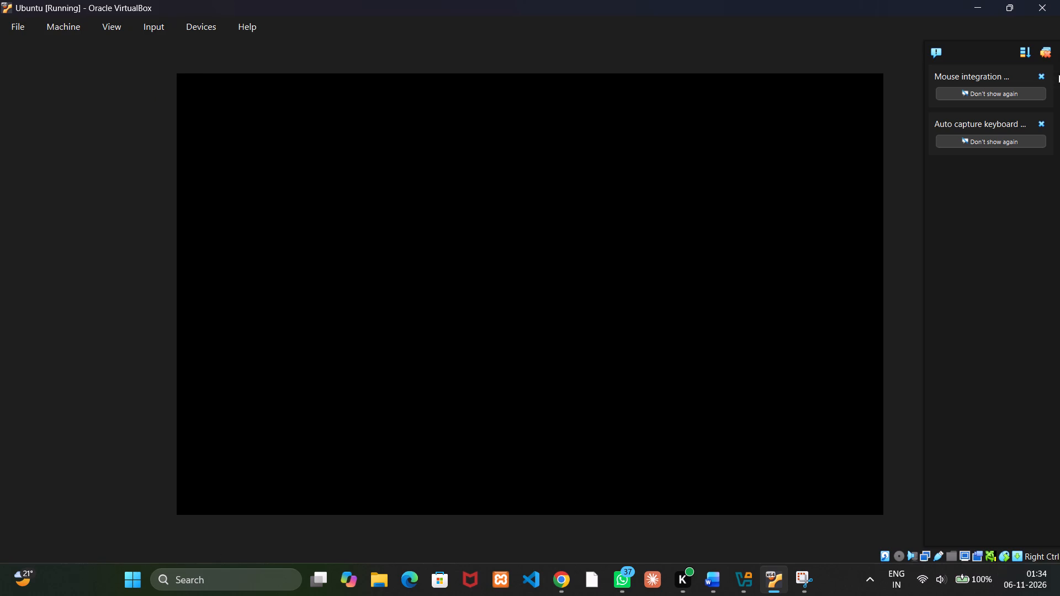
Close the running Ubuntu virtual machine window and start the Ubuntu machine again from Oracle VirtualBox Manager.
click(1052, 1)
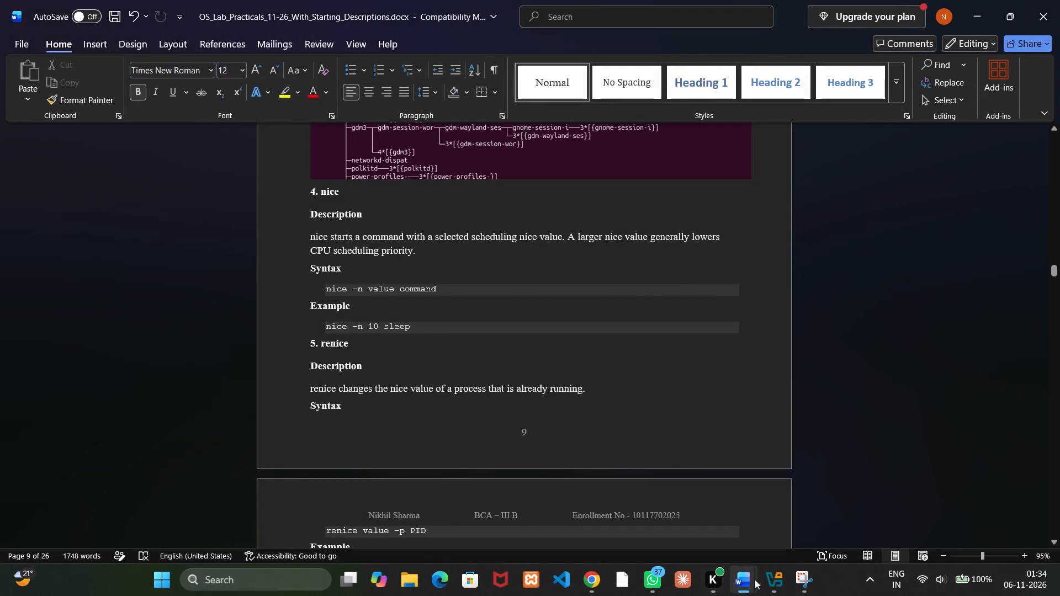
click(780, 544)
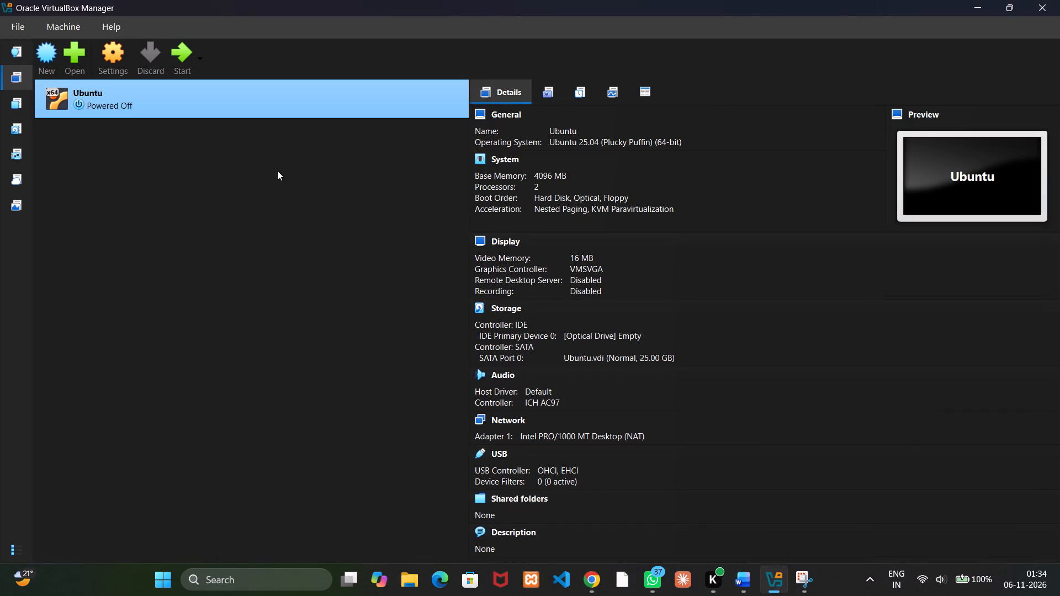
double_click(239, 91)
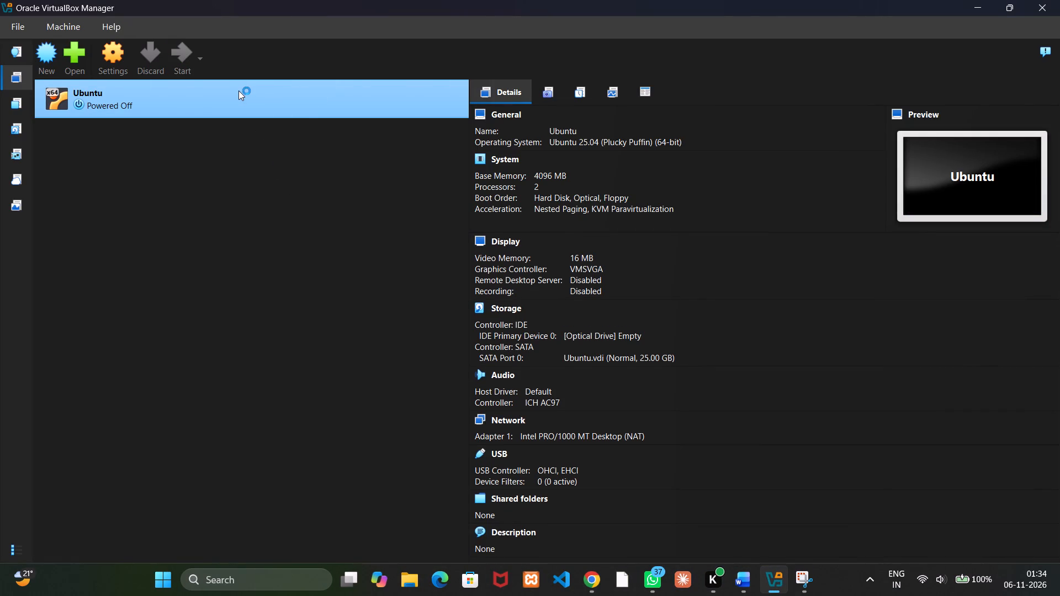
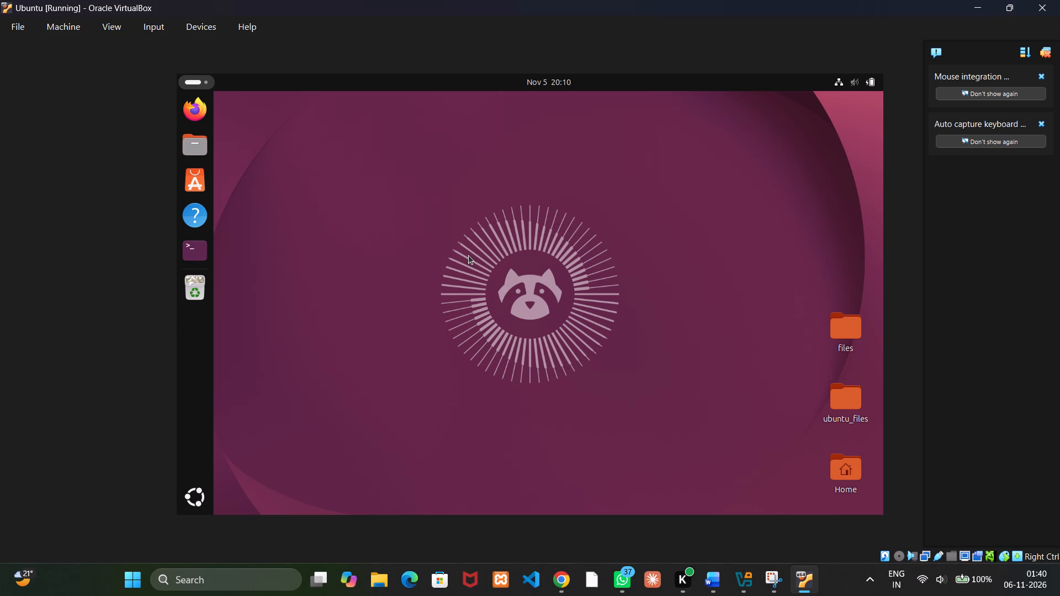
Open the ubuntu_files folder from the Ubuntu desktop and open a terminal in it.
double_click(851, 406)
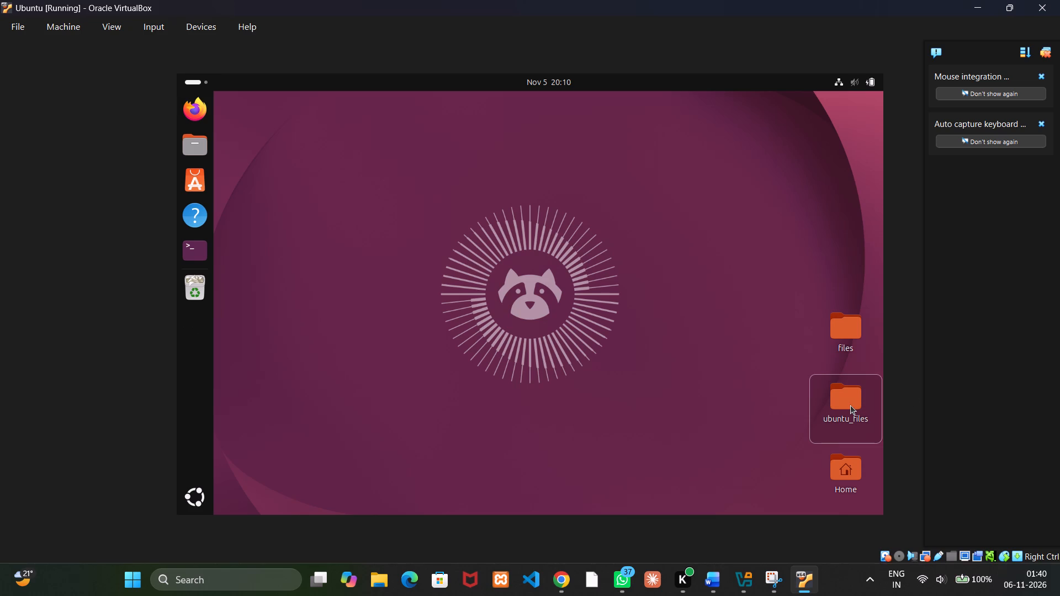
double_click(851, 406)
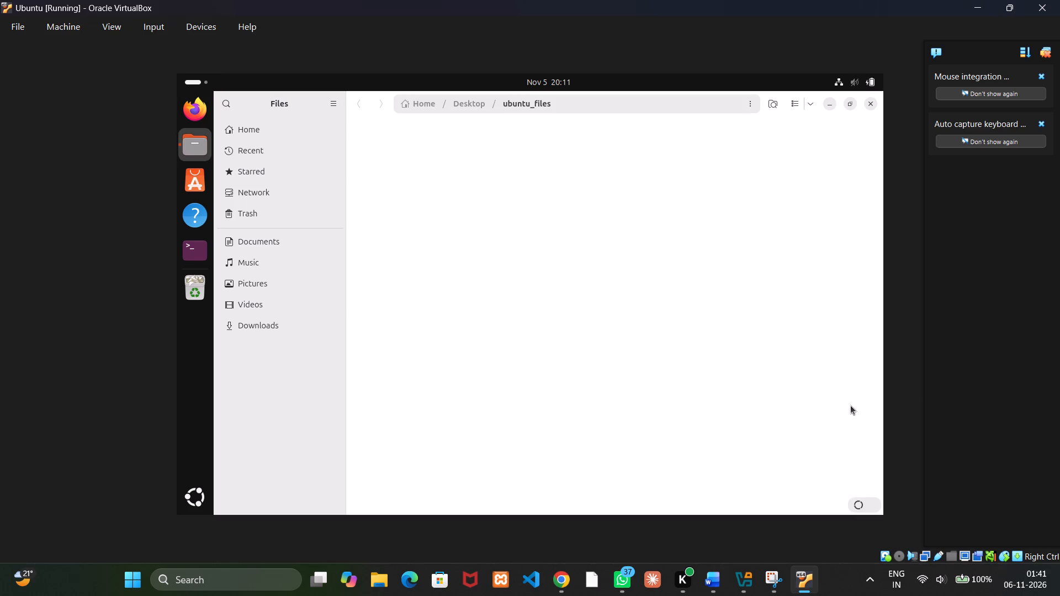
right_click(489, 217)
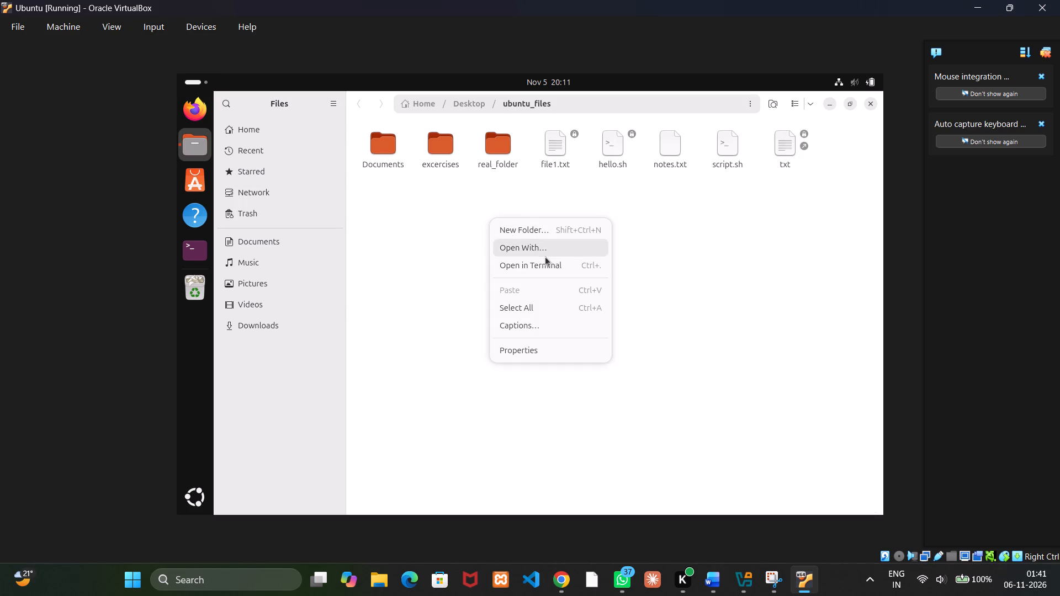
click(544, 266)
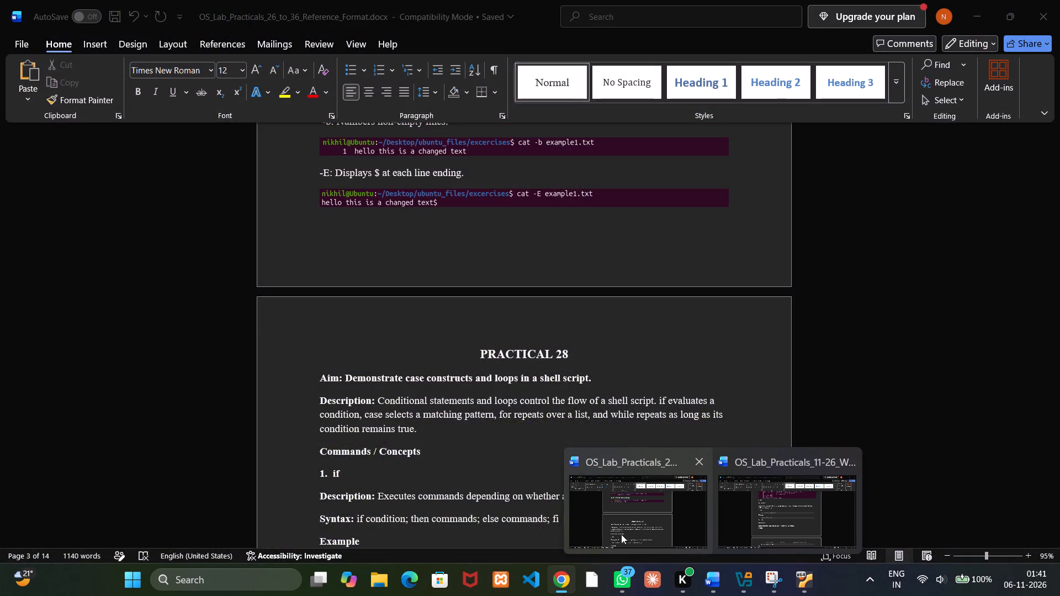
Switch to the practicals 11-26 document in Word and review the syntax and examples for nice and renice.
click(770, 528)
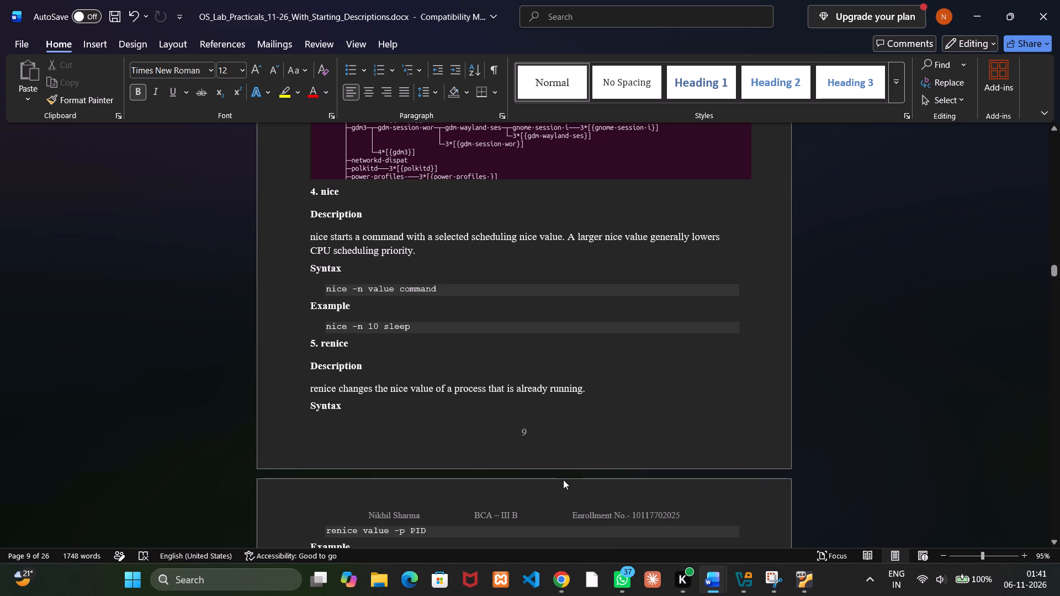
scroll(563, 480, down, 1)
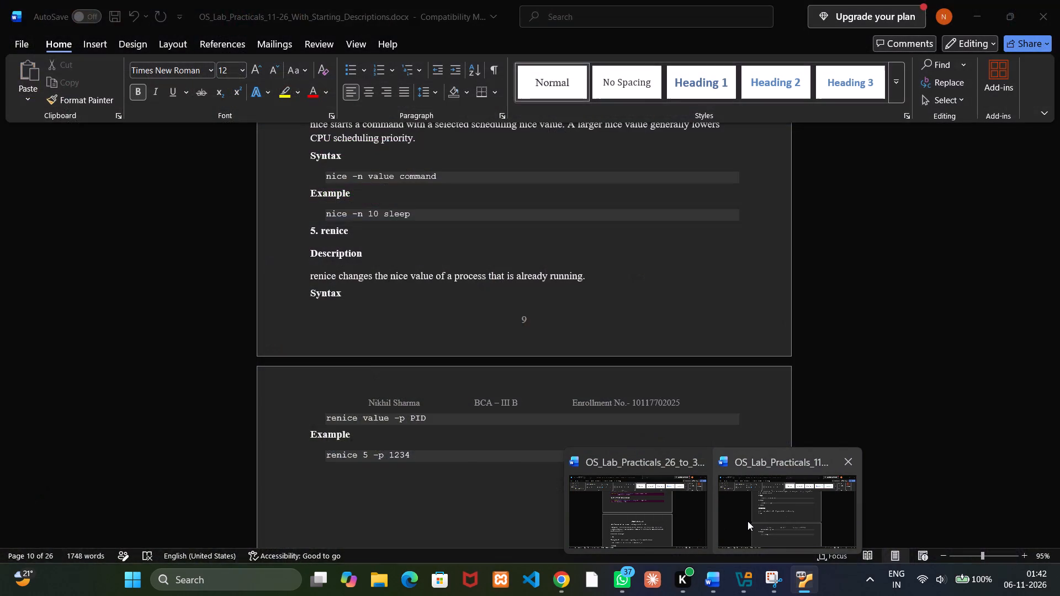
scroll(489, 313, up, 1)
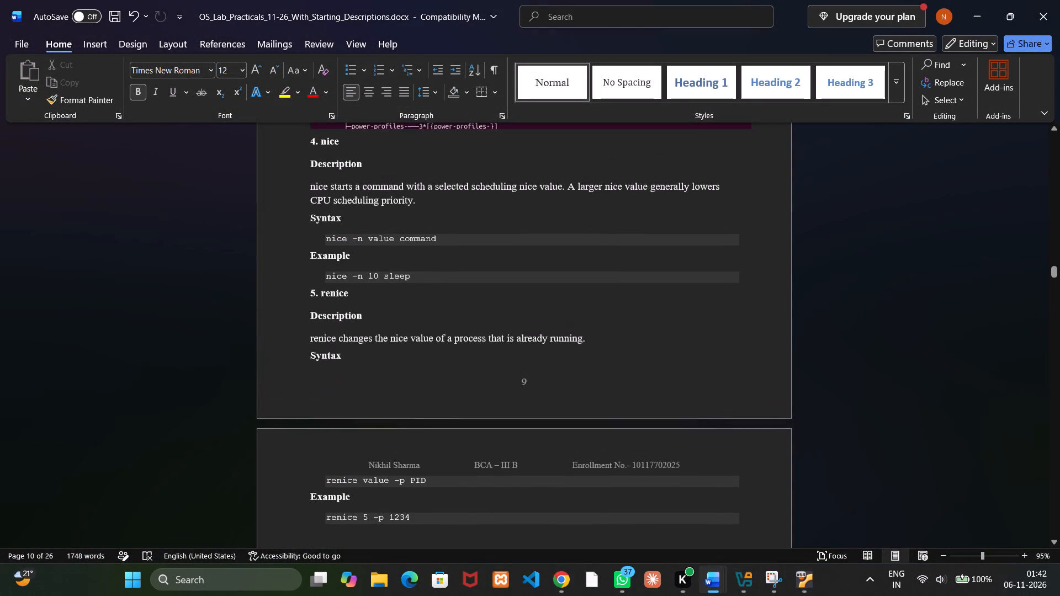
scroll(489, 313, up, 1)
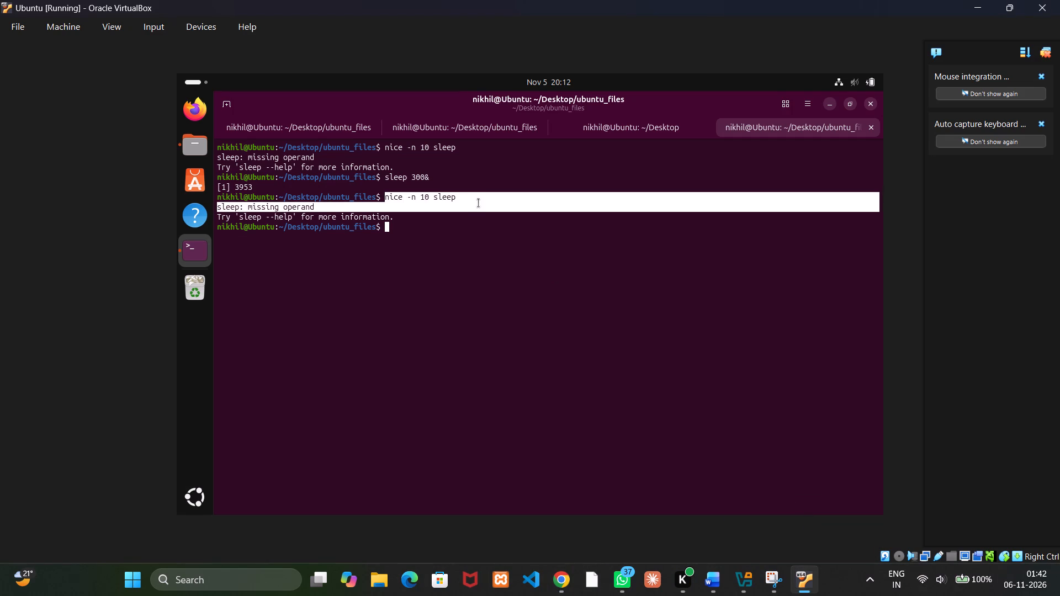
drag(478, 203, 473, 193)
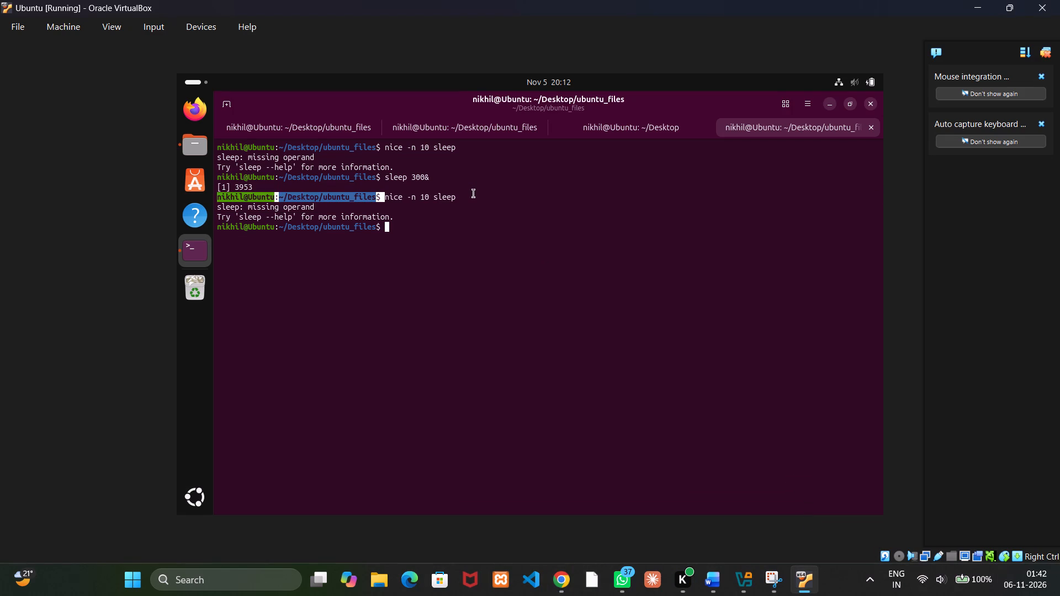
key(ctrl+c)
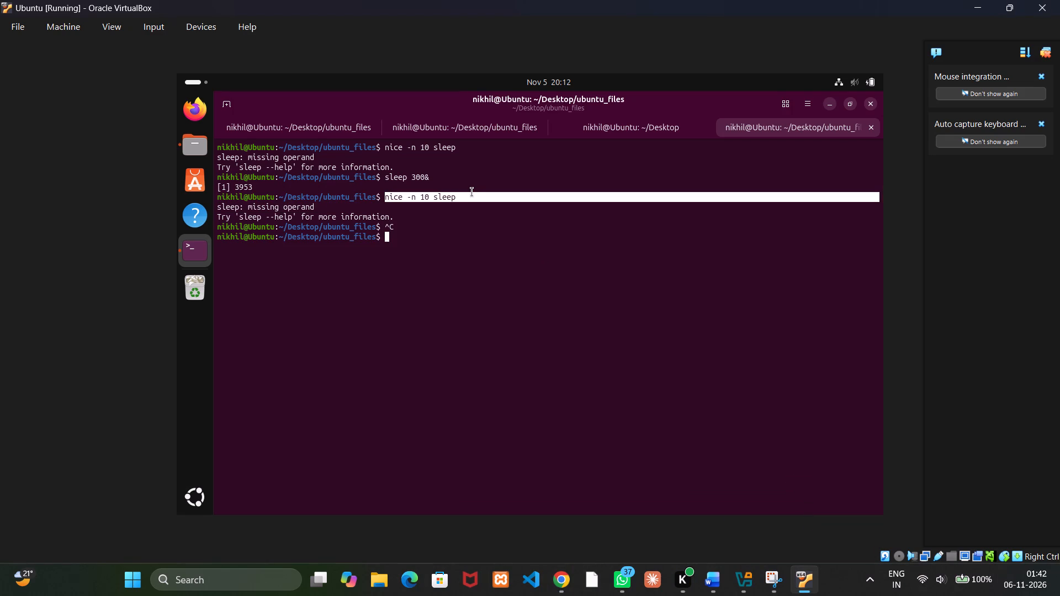
key(ctrl+shift+c)
key(ctrl+shift+v)
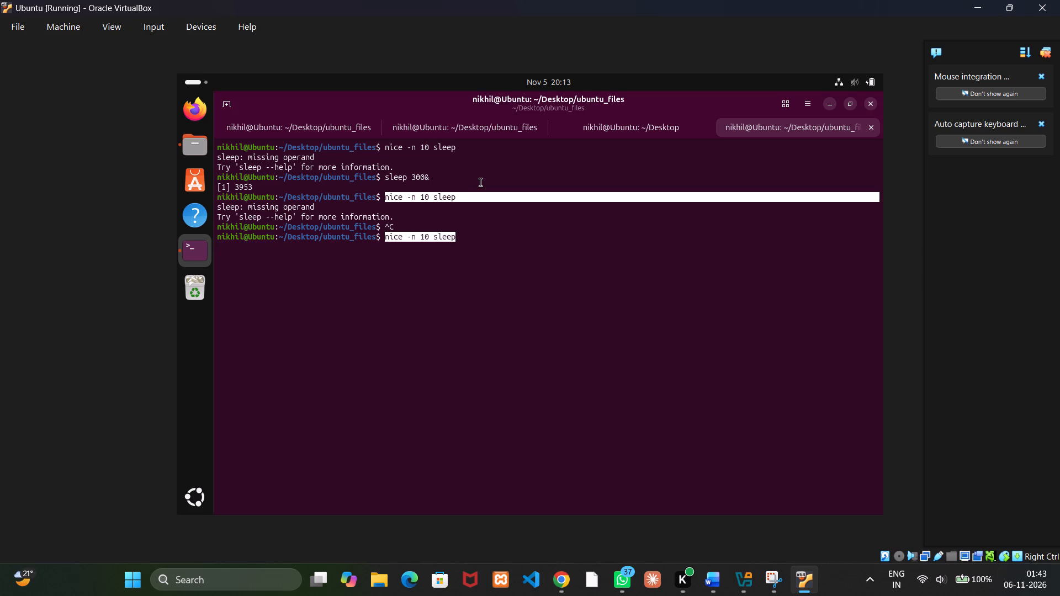
key(space)
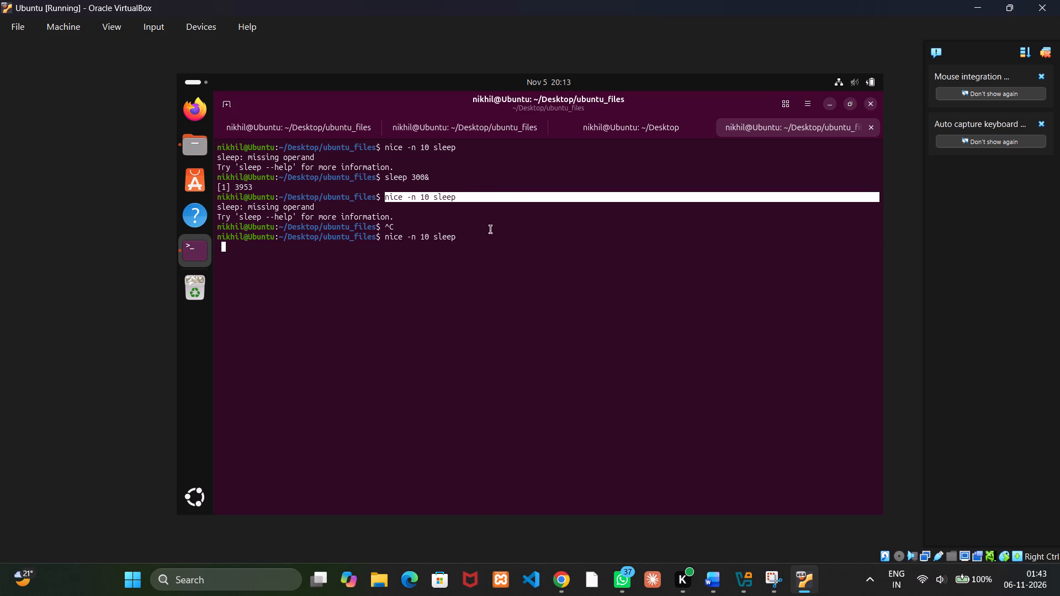
click(485, 233)
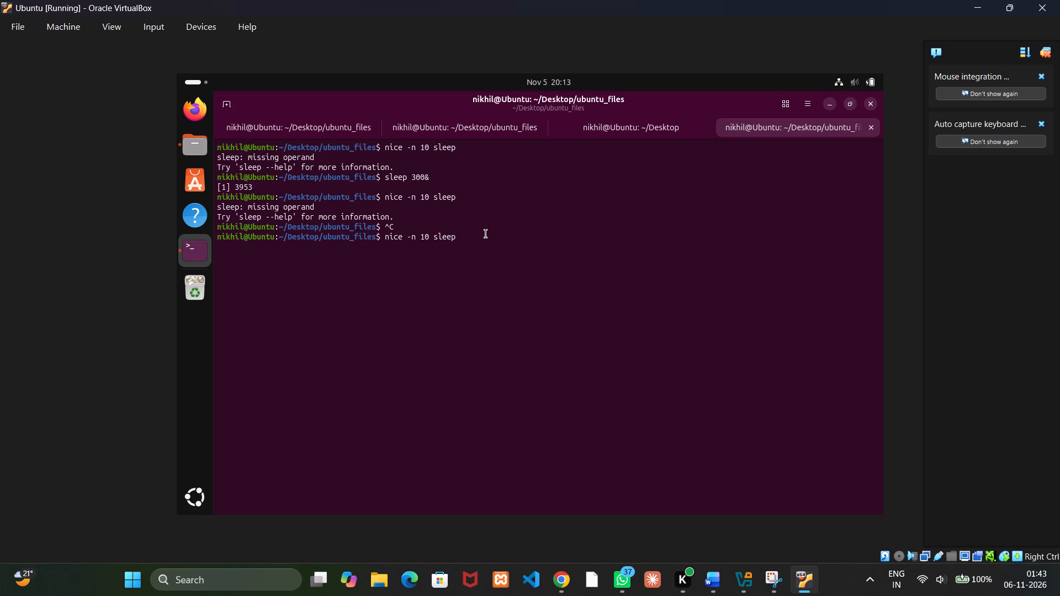
key(BackSpace)
key(BackSpace)
key(space)
text(300)
key(Return)
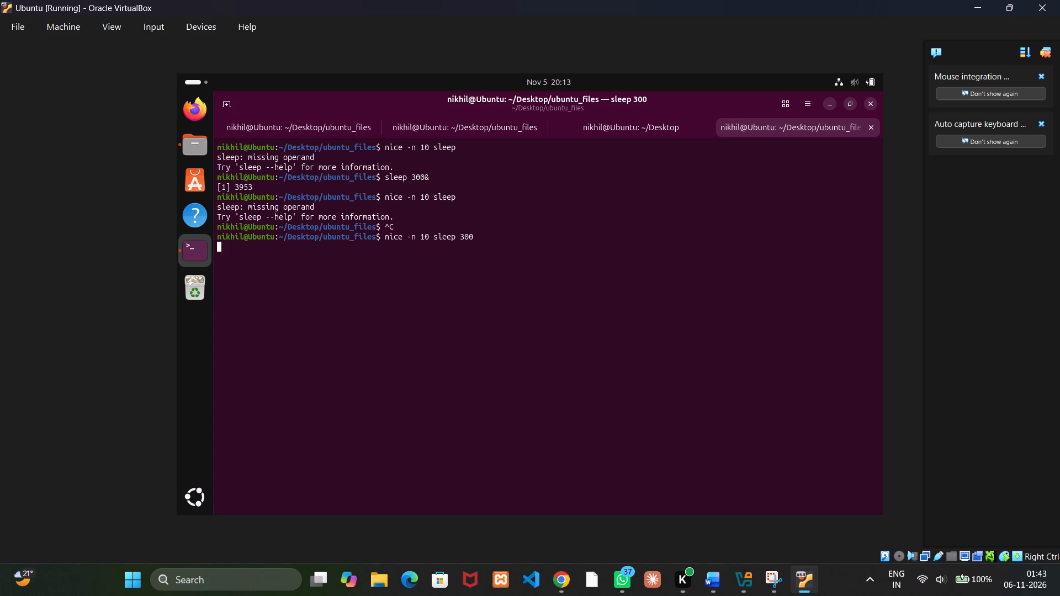
key(ctrl+c)
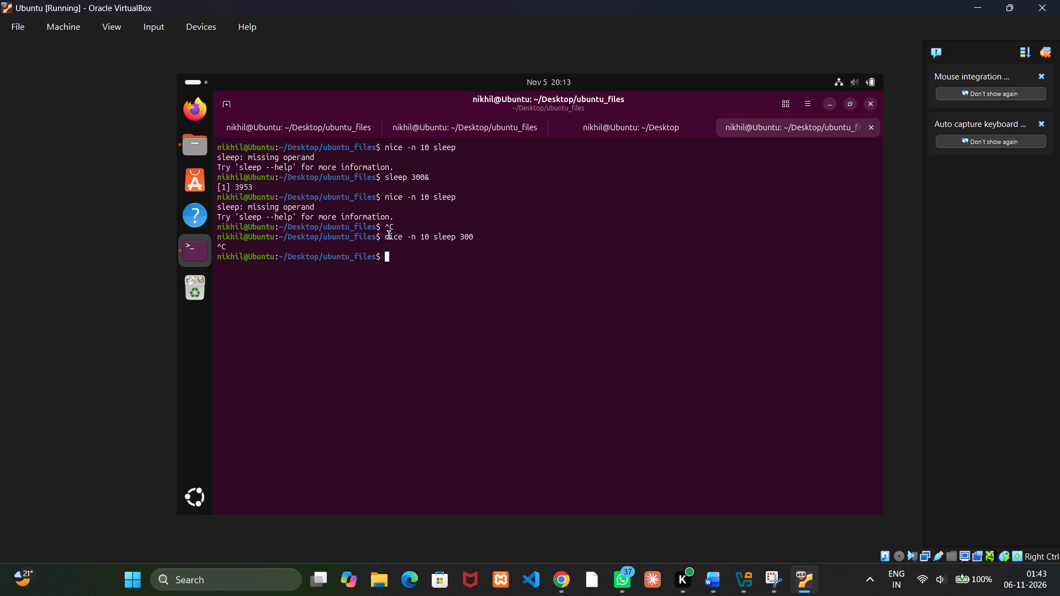
Copy the nice -n 10 sleep 300 command to the terminal prompt, shorten the sleep time to 3, and run it.
drag(385, 235, 497, 233)
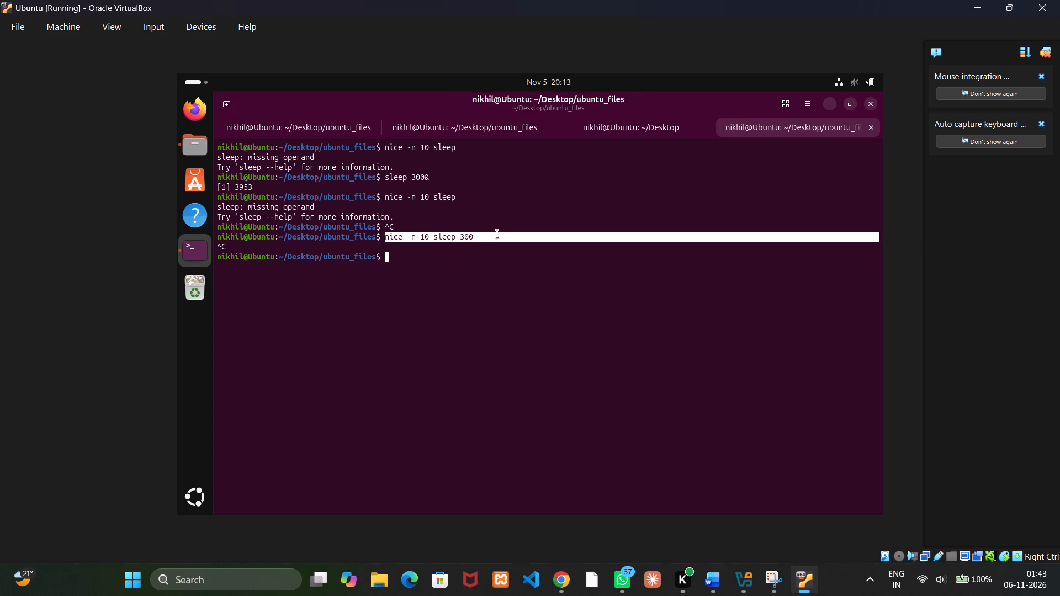
drag(497, 233, 476, 233)
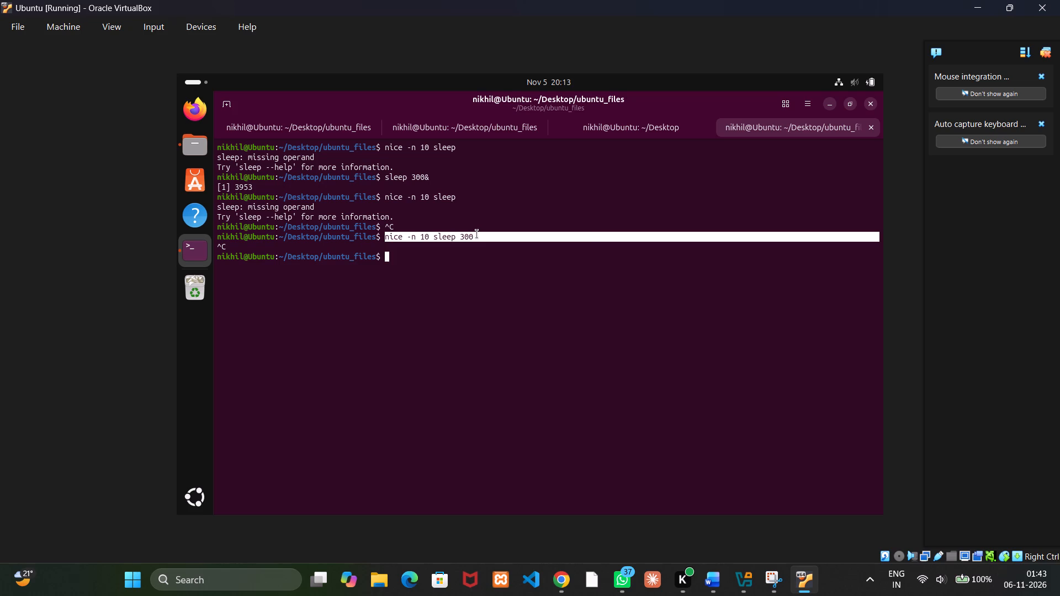
right_click(476, 233)
click(522, 276)
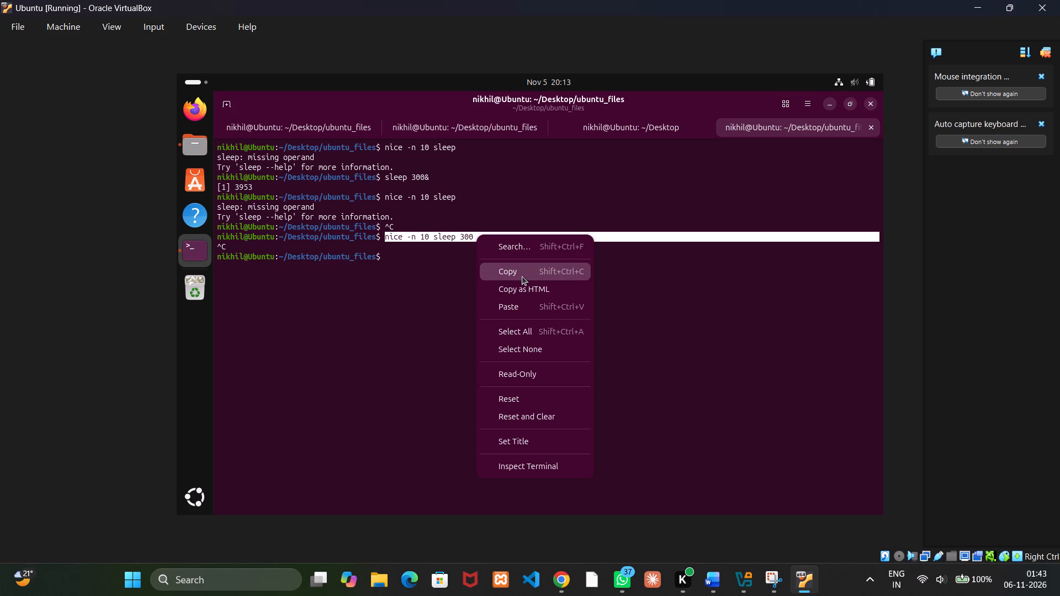
right_click(458, 259)
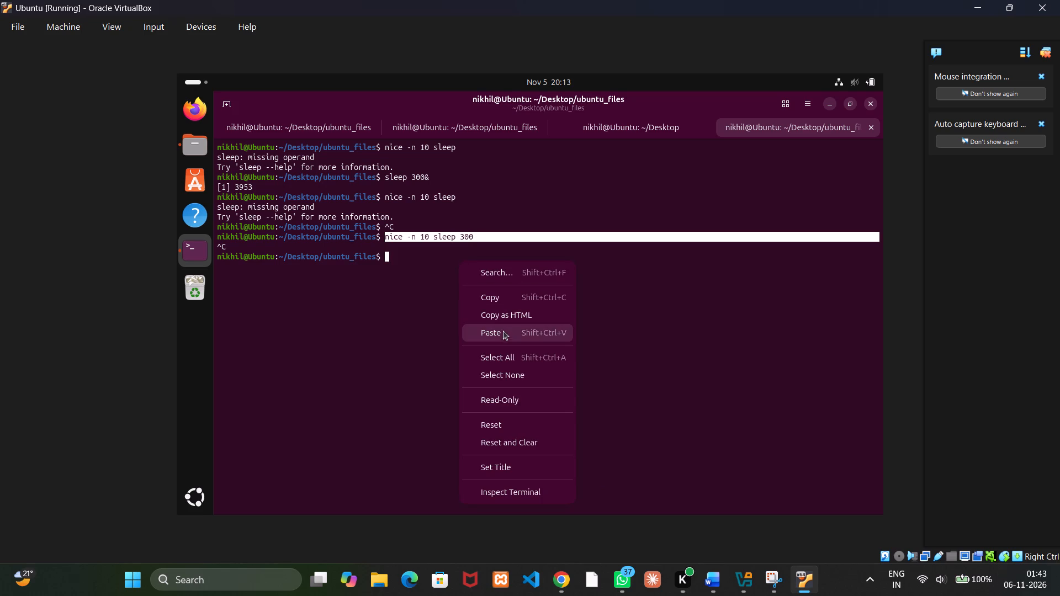
click(504, 335)
key(BackSpace)
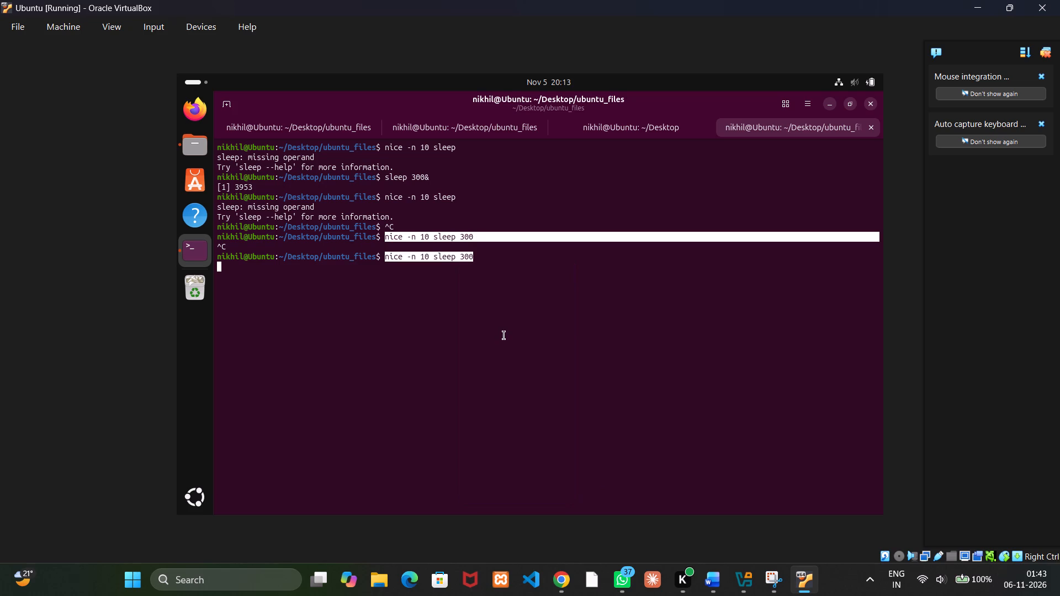
key(BackSpace)
key(BackSpace)
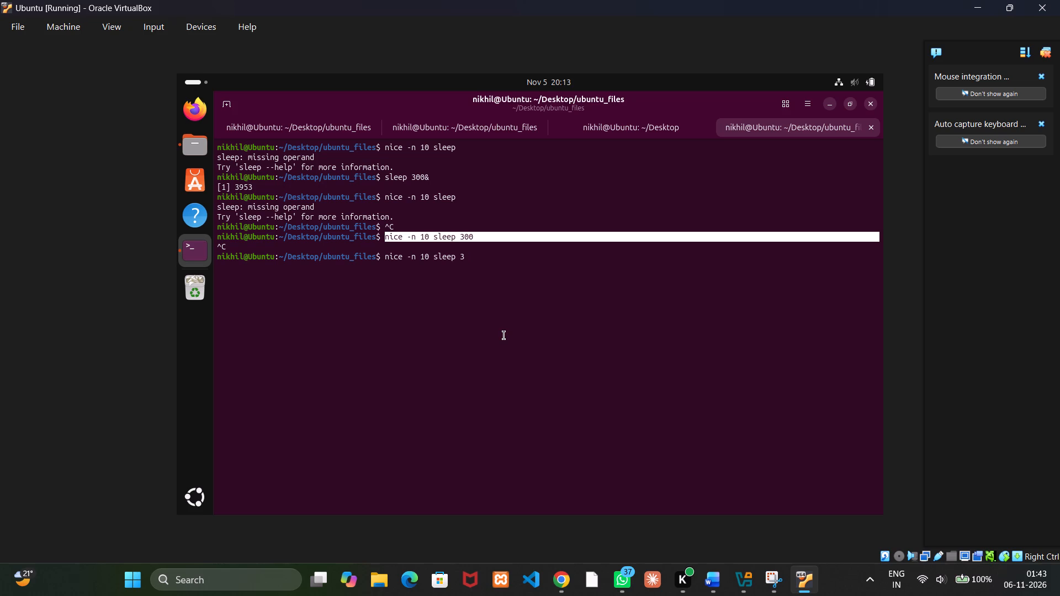
key(Return)
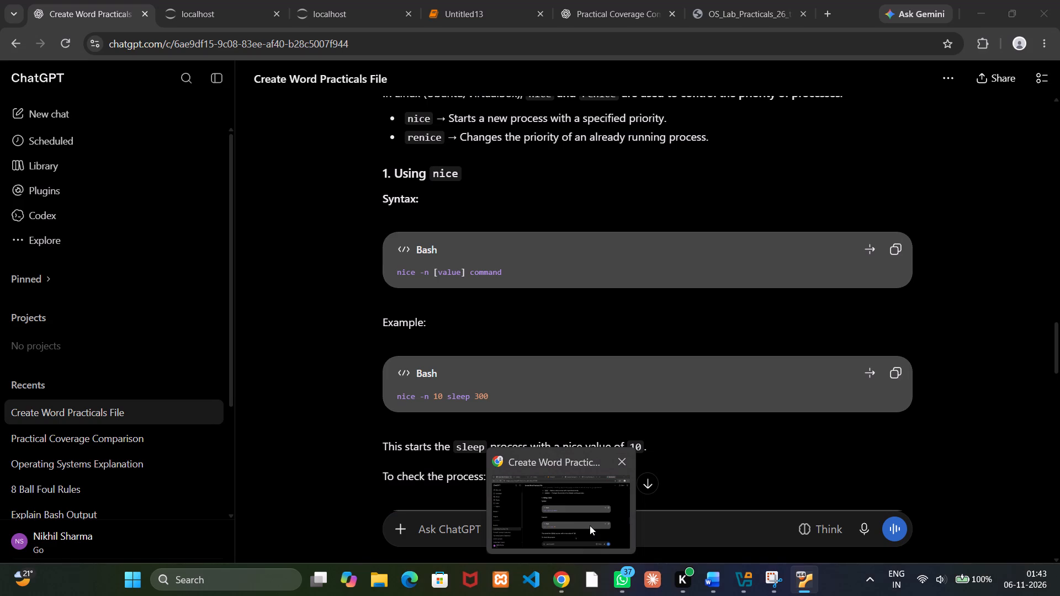
Switch to Chrome and read ChatGPT's instructions for checking a process and using renice in the Create Word Practicals File chat.
click(590, 525)
scroll(584, 460, down, 2)
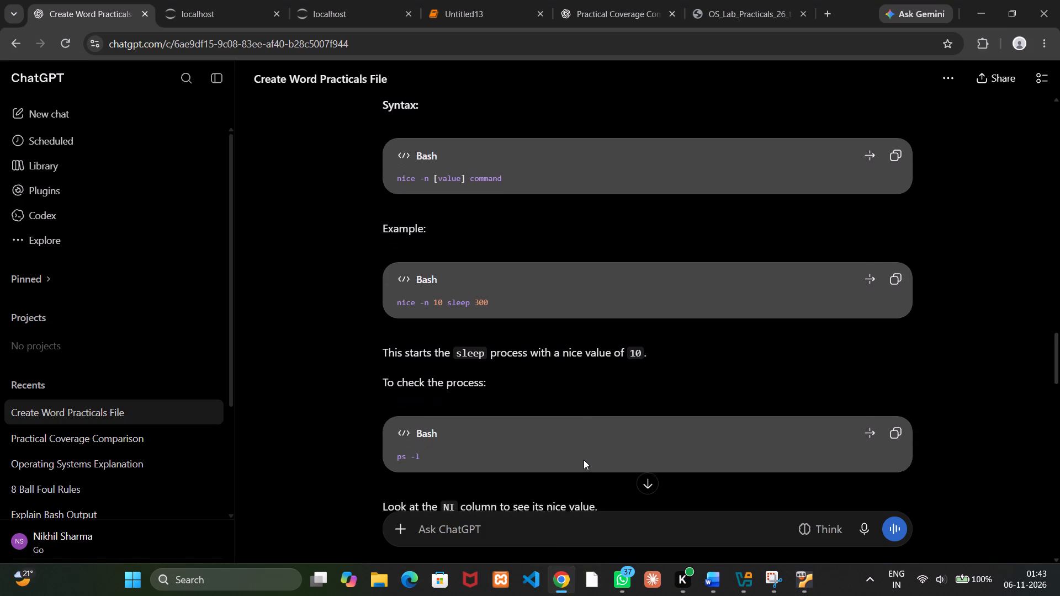
scroll(584, 460, down, 5)
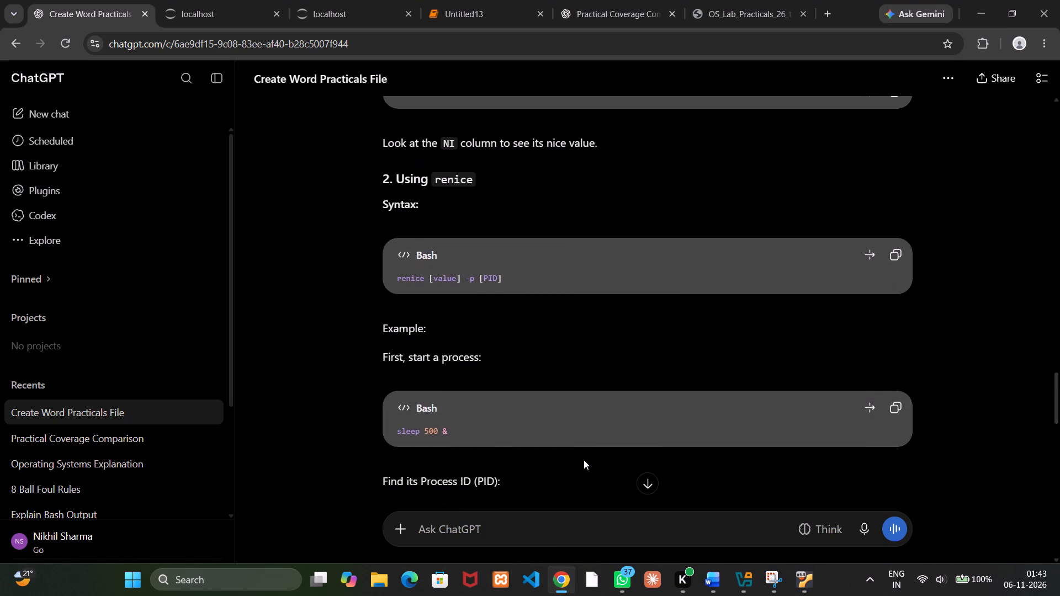
scroll(584, 460, down, 3)
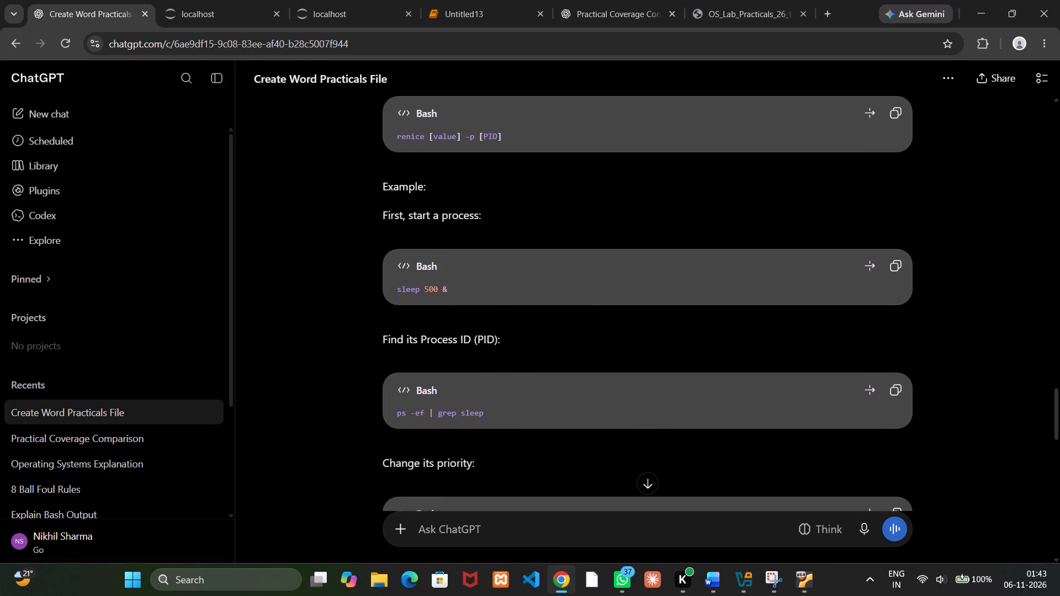
scroll(584, 460, down, 1)
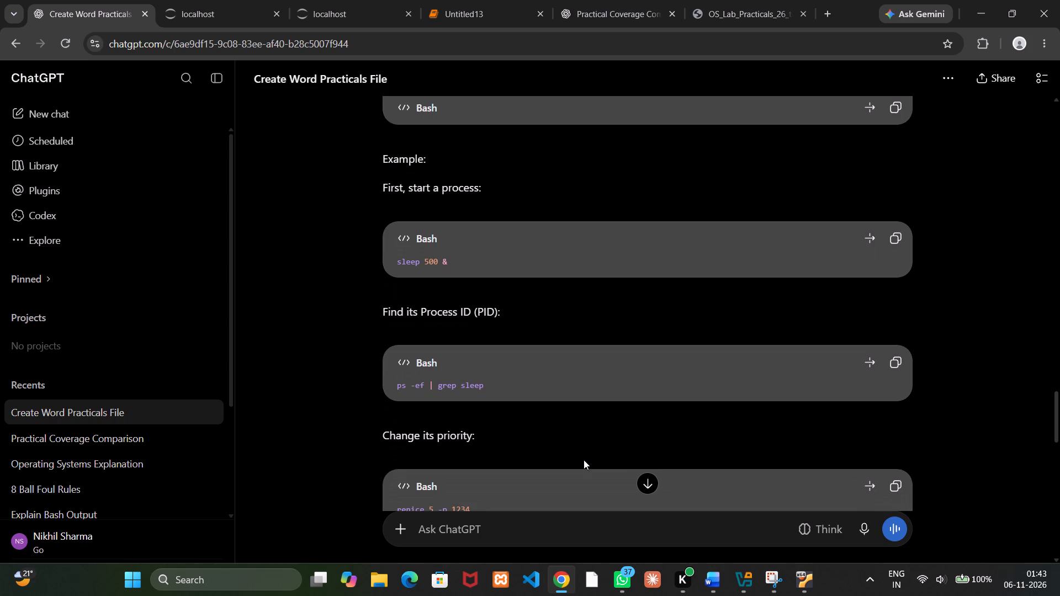
scroll(584, 460, down, 2)
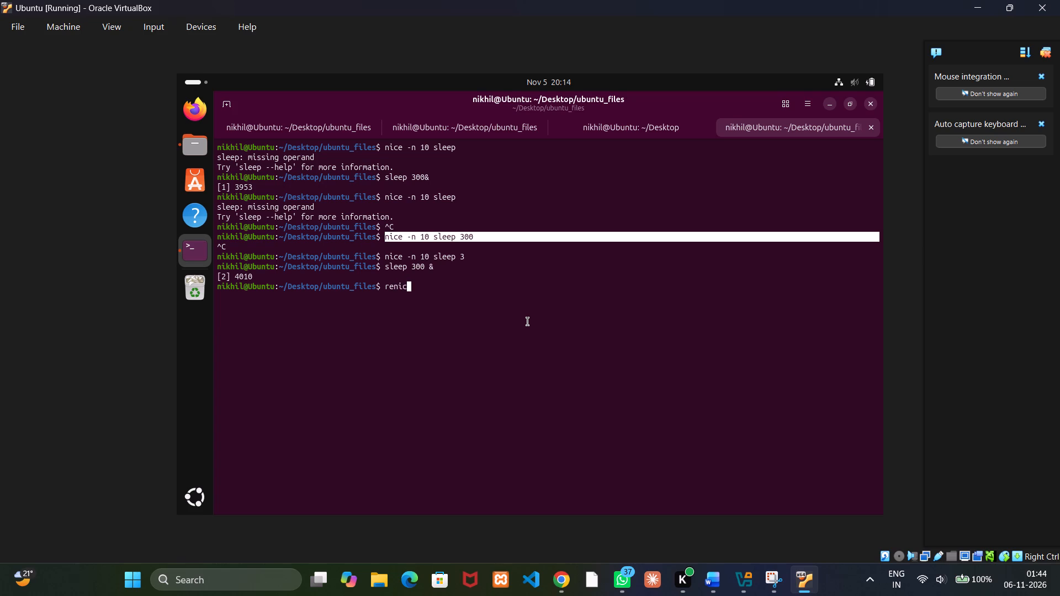
key(space)
text(-p)
key(space)
text(4010)
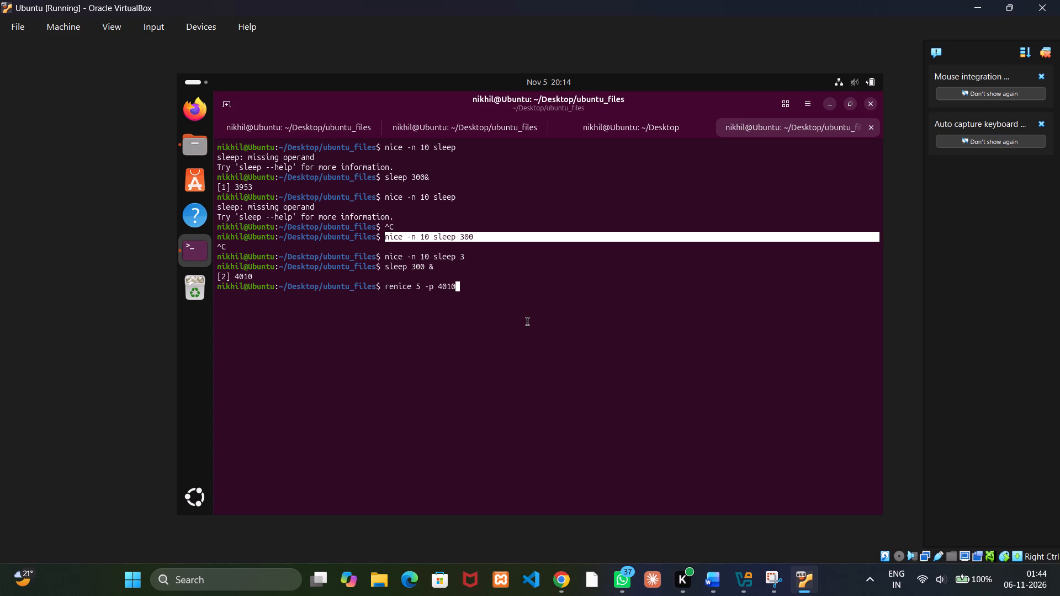
key(Return)
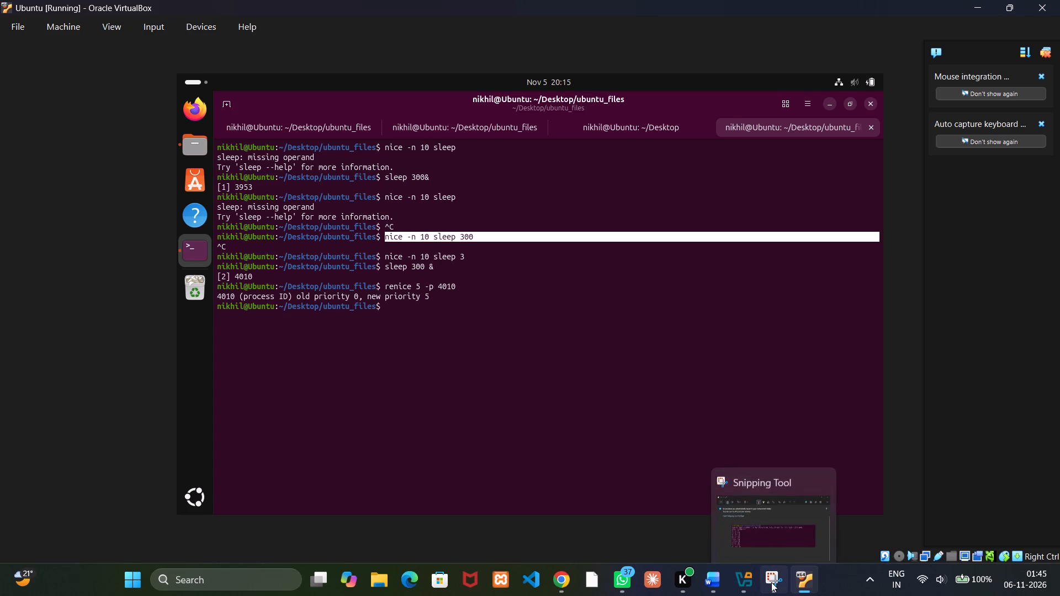
Switch to Snipping Tool and capture the full-width terminal line showing the nice -n 10 sleep 3 command.
click(775, 522)
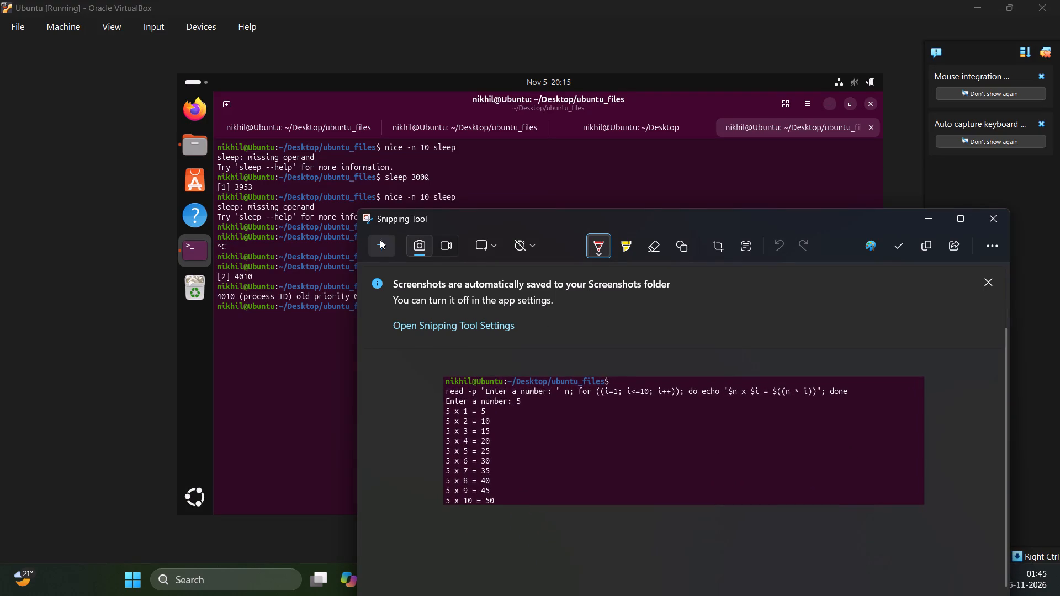
click(380, 240)
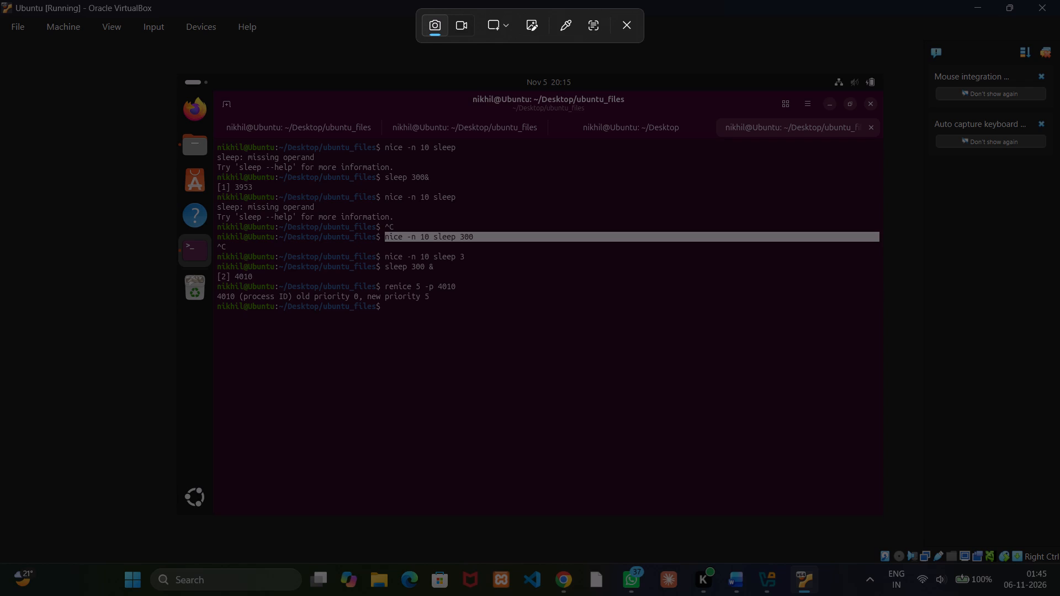
drag(214, 250, 883, 259)
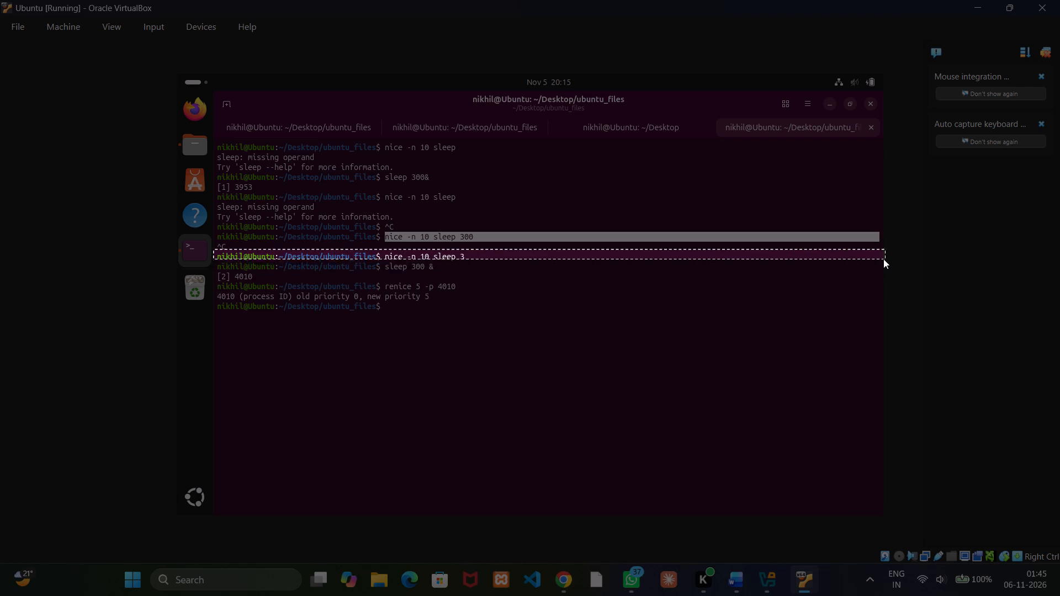
drag(883, 259, 883, 263)
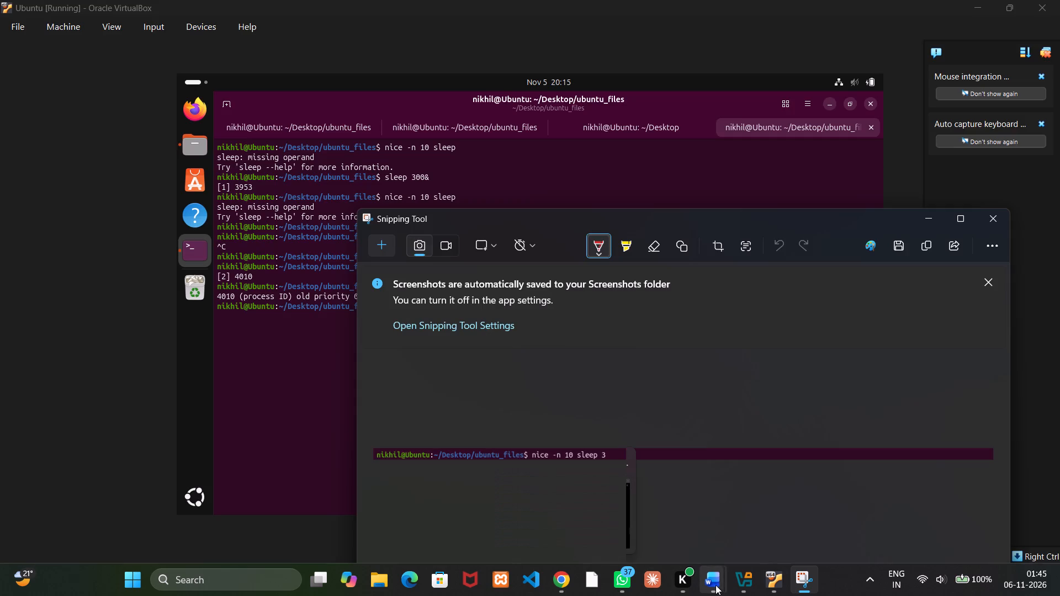
Switch to the practicals 11-26 document in Word and replace the nice example text with the captured terminal screenshot.
click(758, 513)
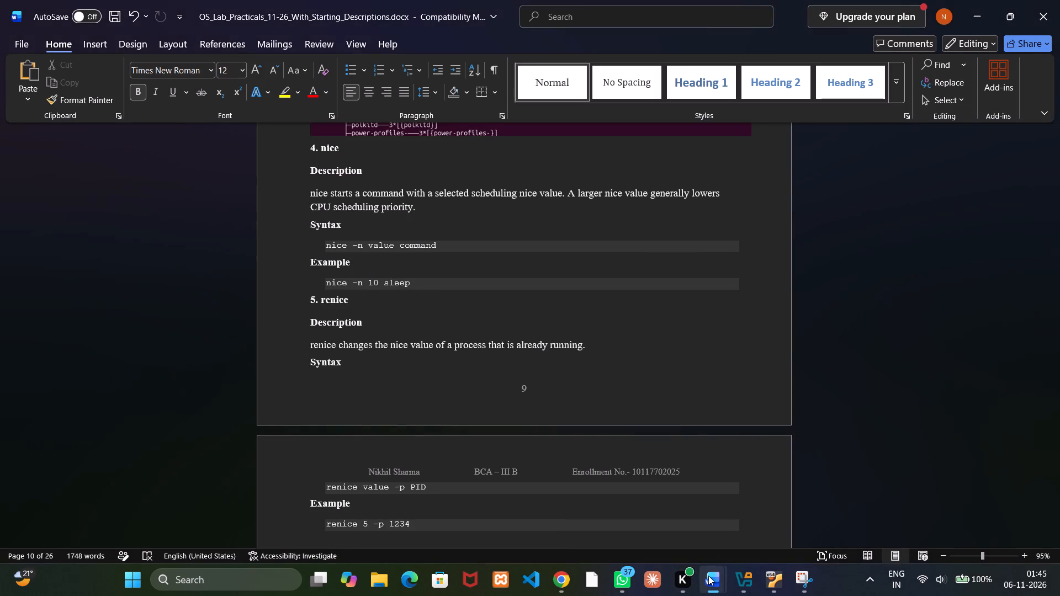
click(683, 525)
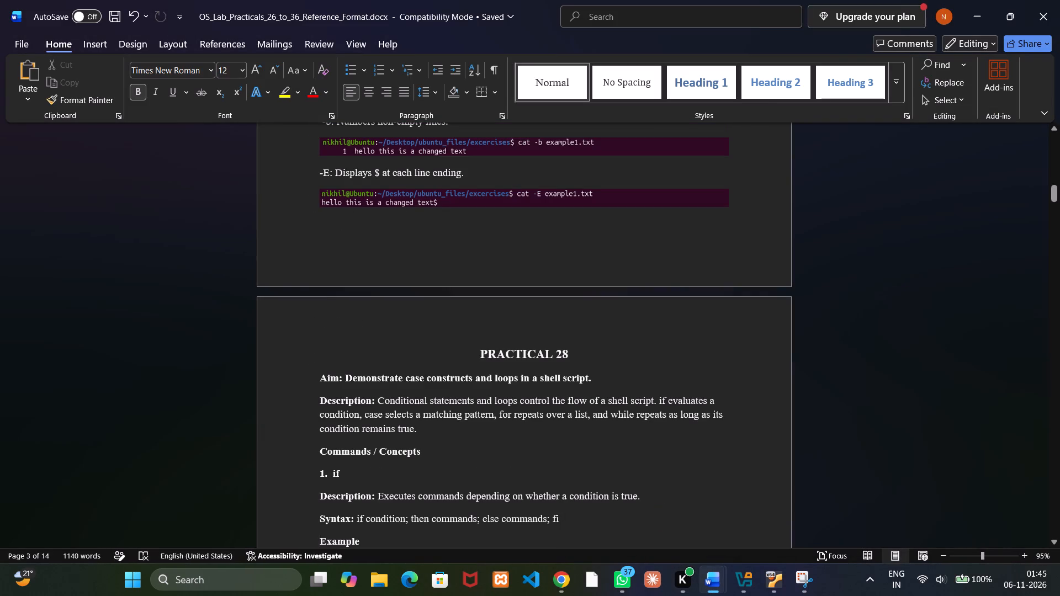
scroll(407, 453, down, 1)
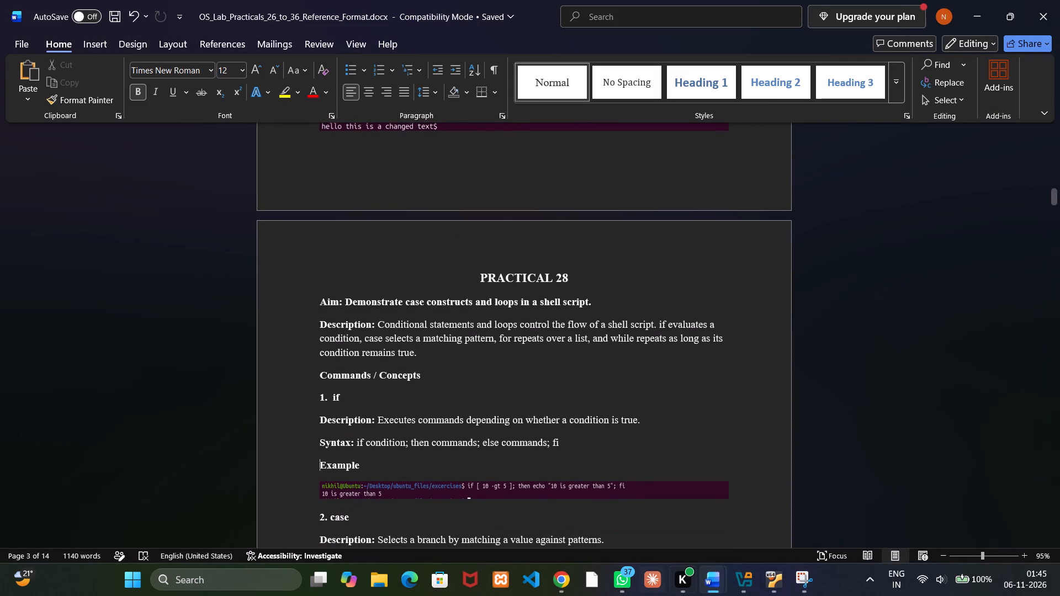
click(793, 503)
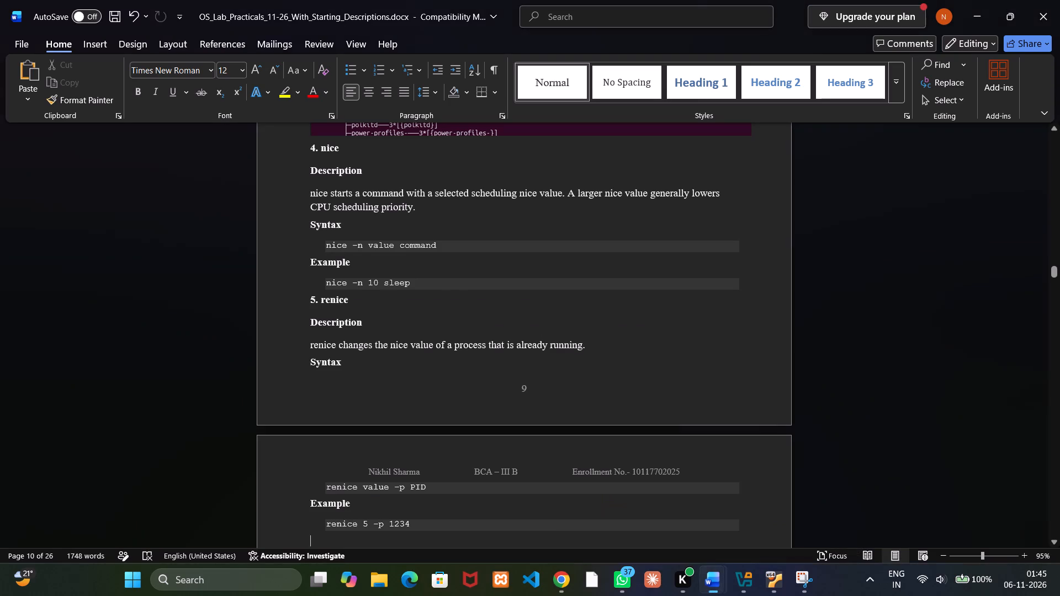
drag(328, 281, 405, 281)
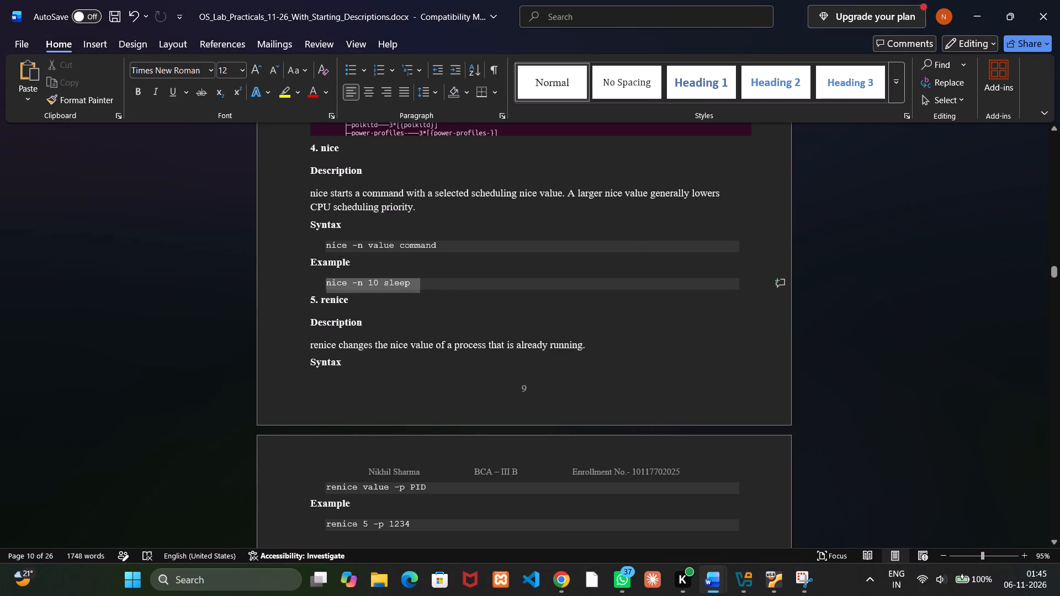
drag(405, 281, 406, 281)
key(ctrl+v)
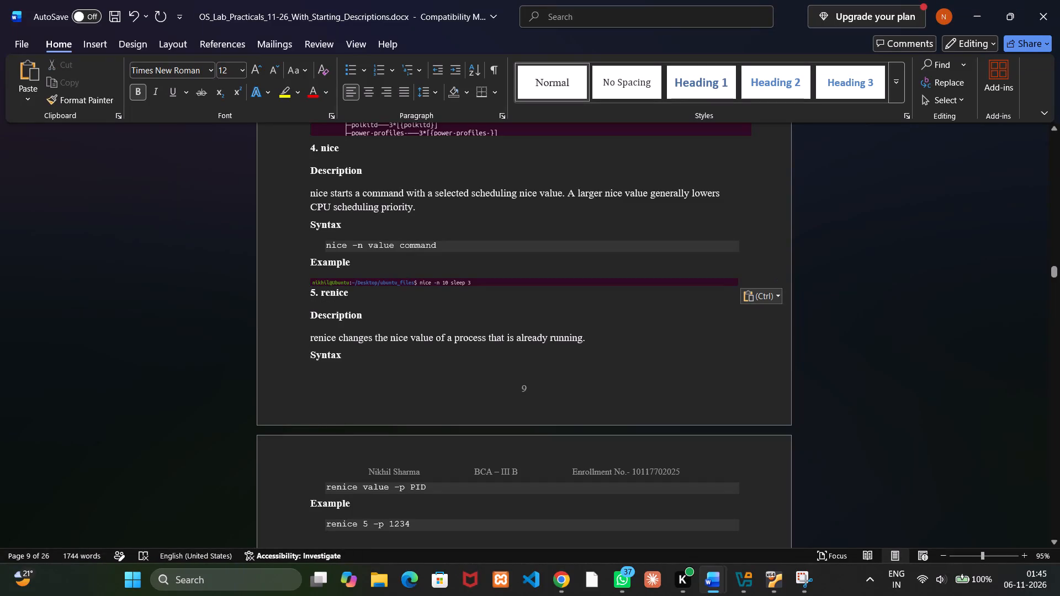
Stretch the pasted nice terminal screenshot slightly taller, keeping its width, so its command line is easier to read.
click(507, 284)
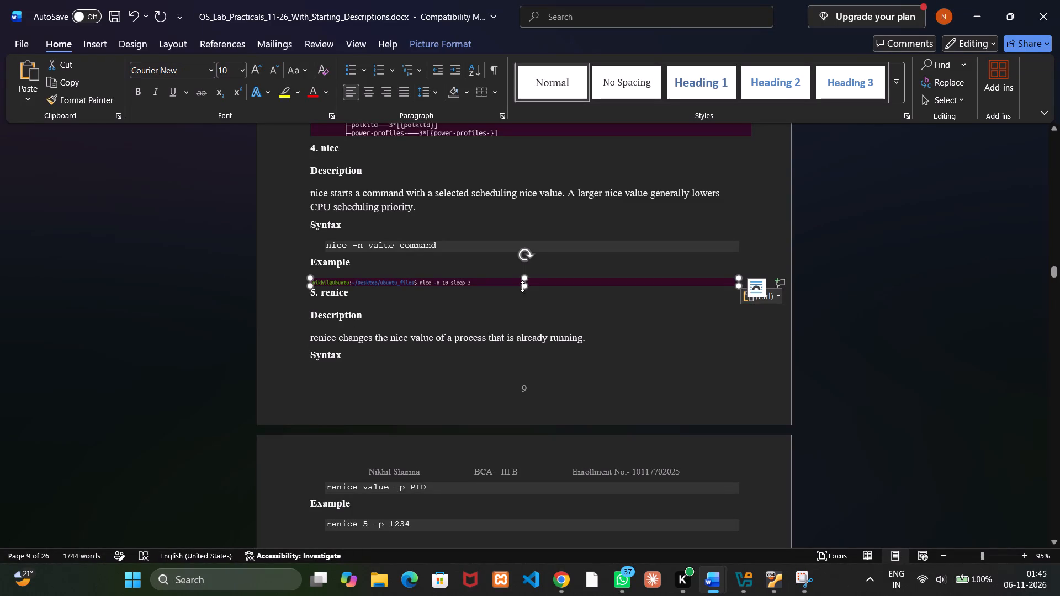
drag(526, 285, 527, 288)
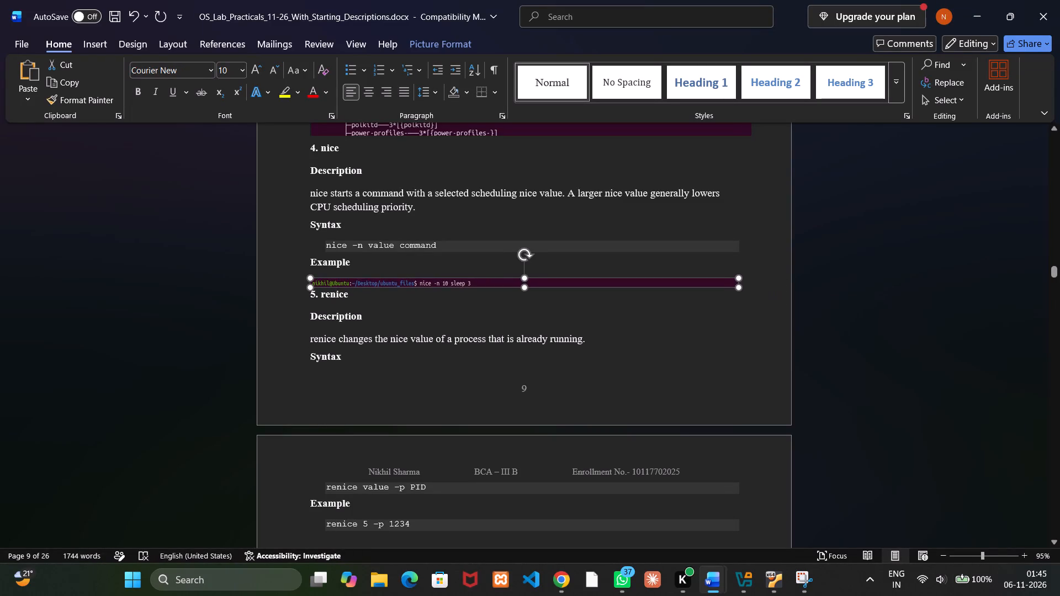
drag(527, 288, 527, 290)
click(535, 311)
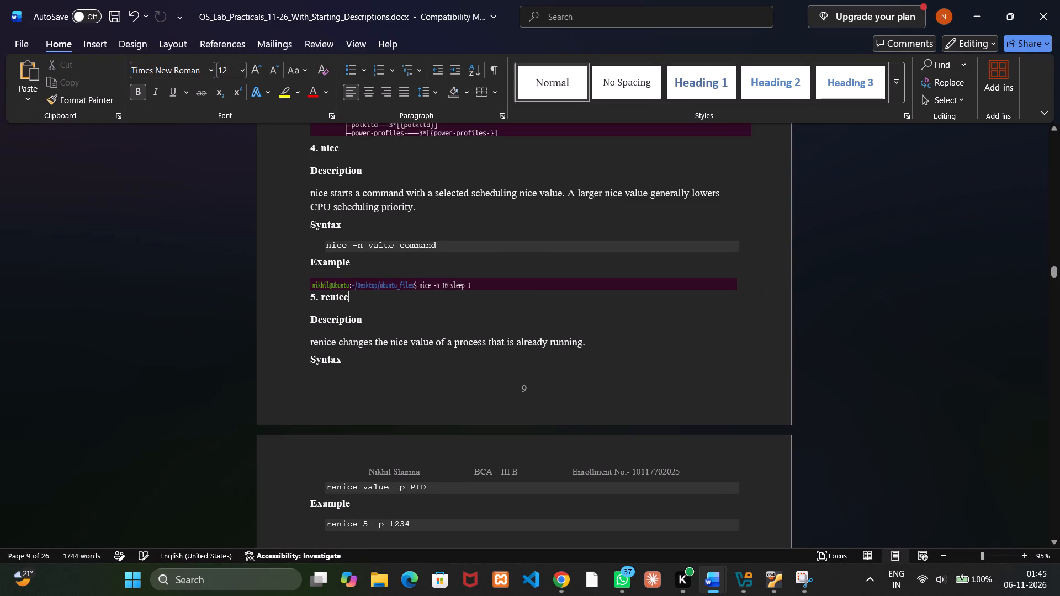
Switch to the Ubuntu terminal and capture the renice 5 -p 4010 command with its output line using Snipping Tool.
scroll(536, 320, down, 1)
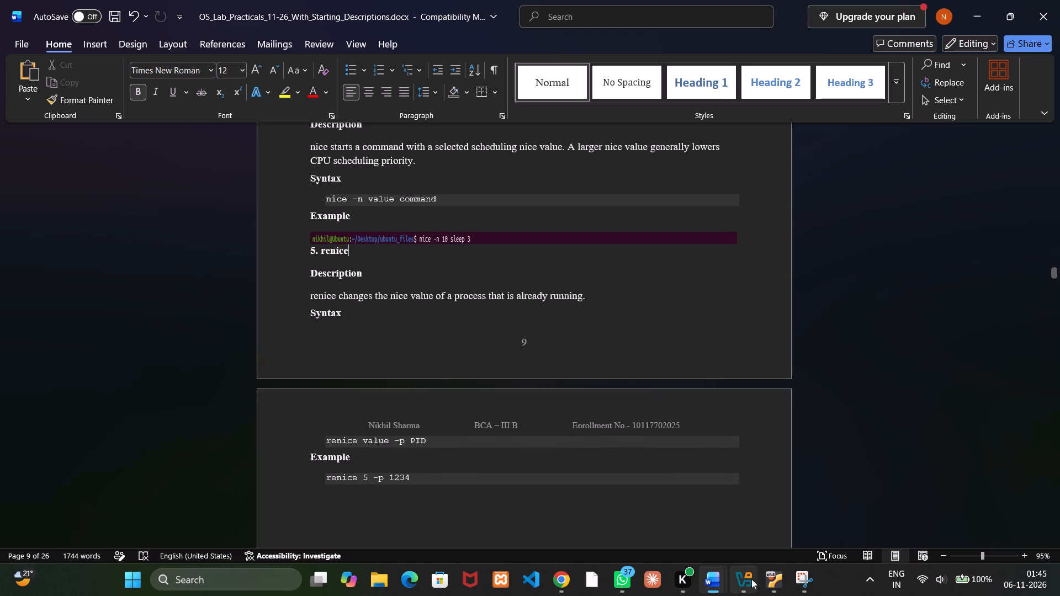
click(792, 530)
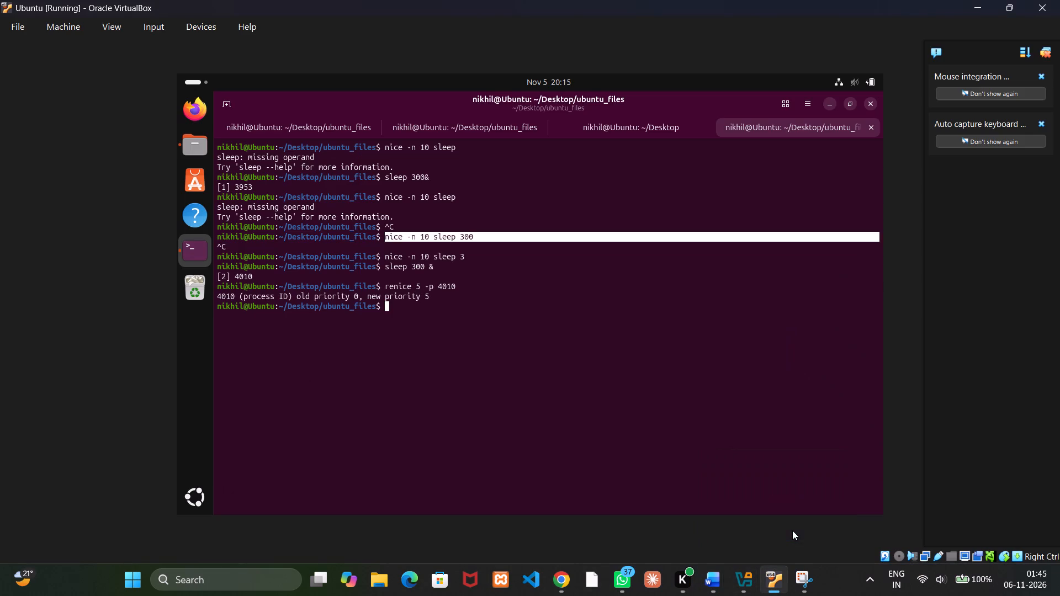
click(799, 577)
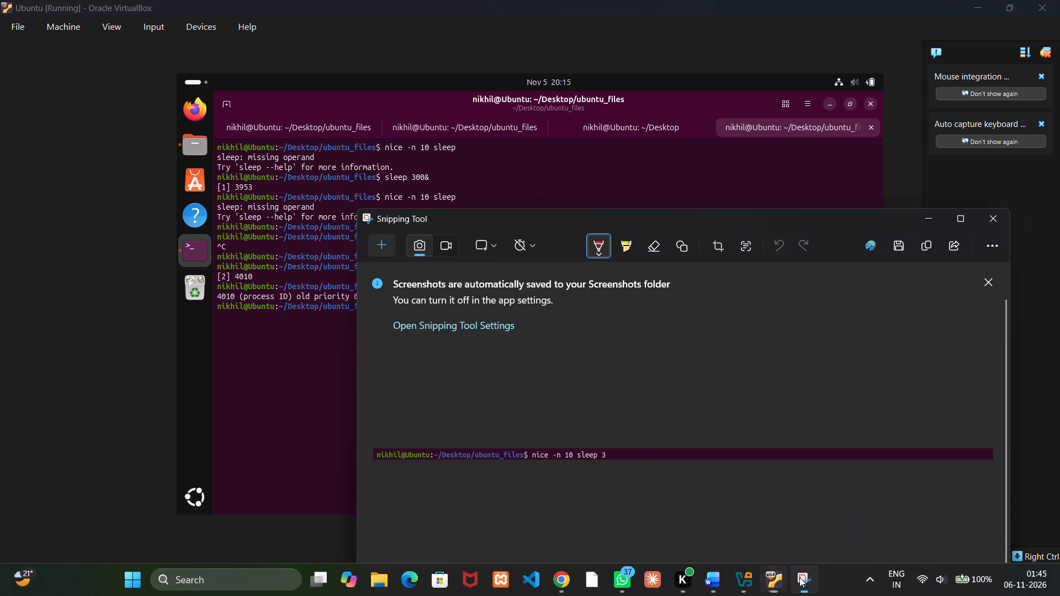
click(373, 246)
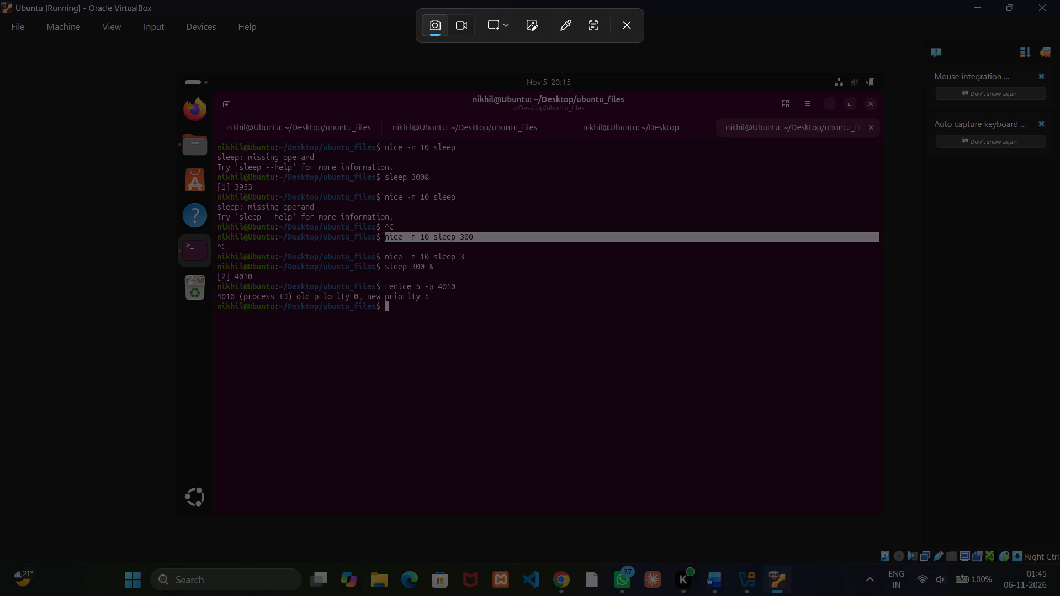
drag(213, 280, 571, 308)
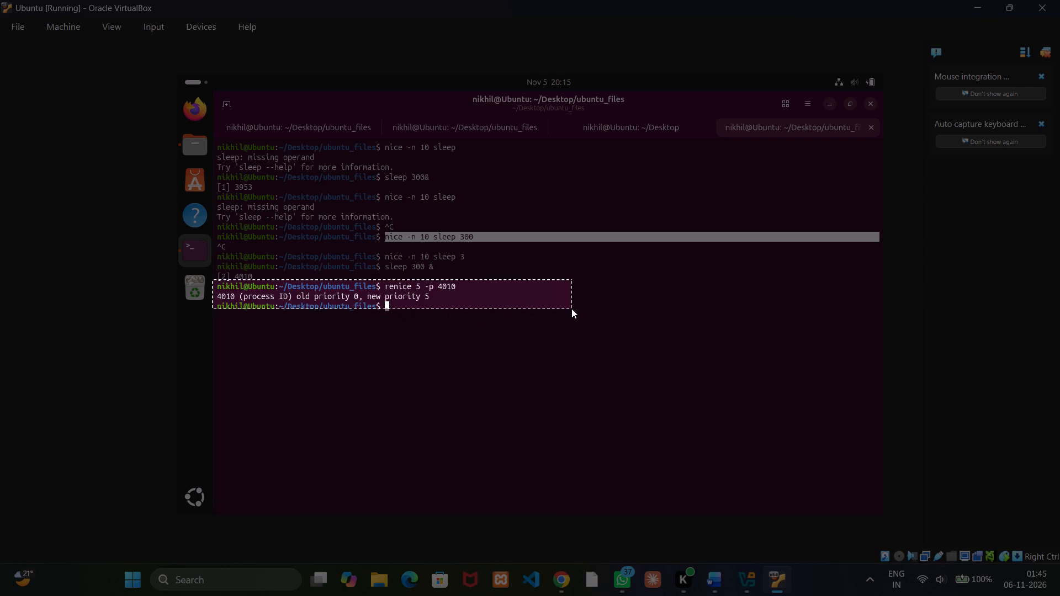
drag(571, 308, 600, 301)
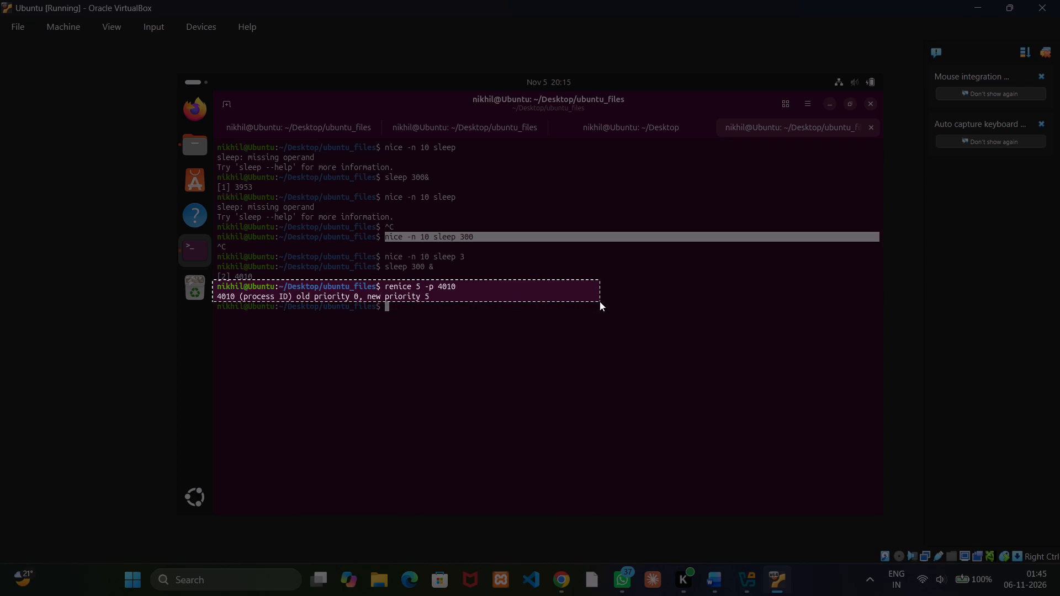
drag(600, 301, 826, 302)
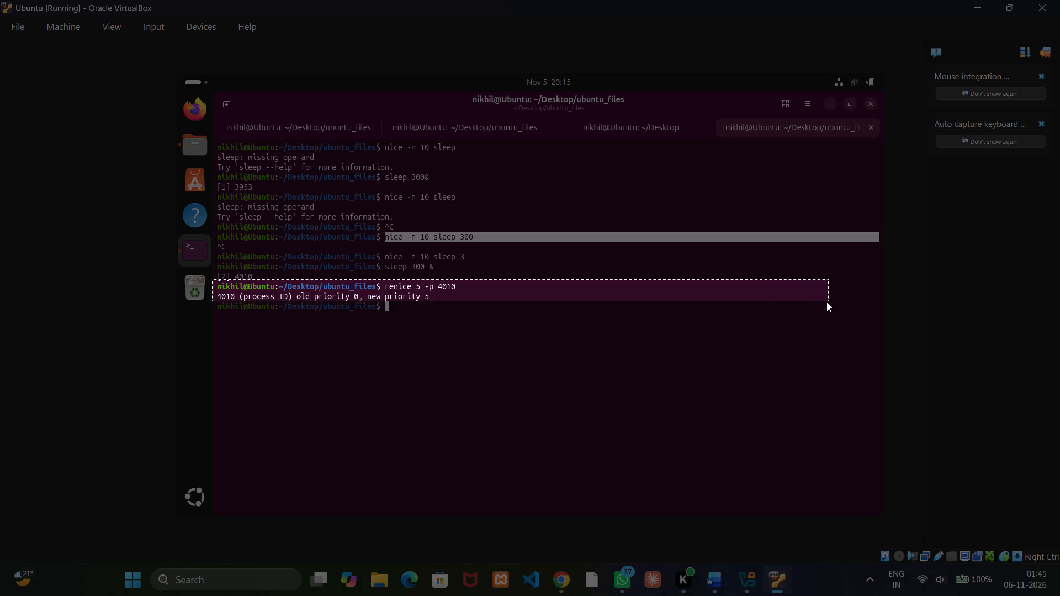
drag(826, 302, 817, 301)
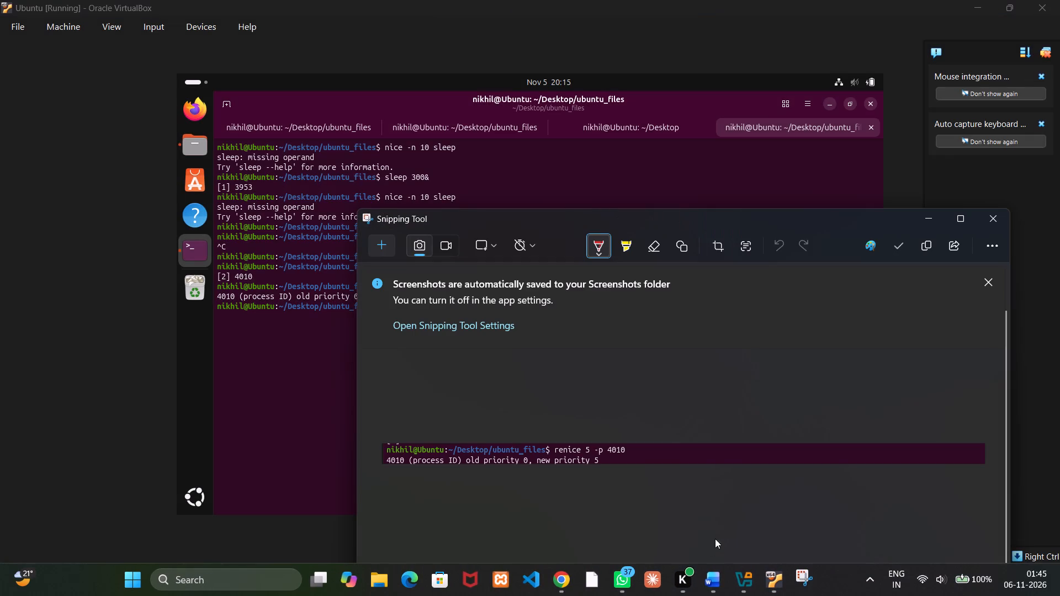
Switch back to the practicals 11-26 document in Word and replace the renice 5 -p 1234 example text with the captured screenshot.
click(752, 518)
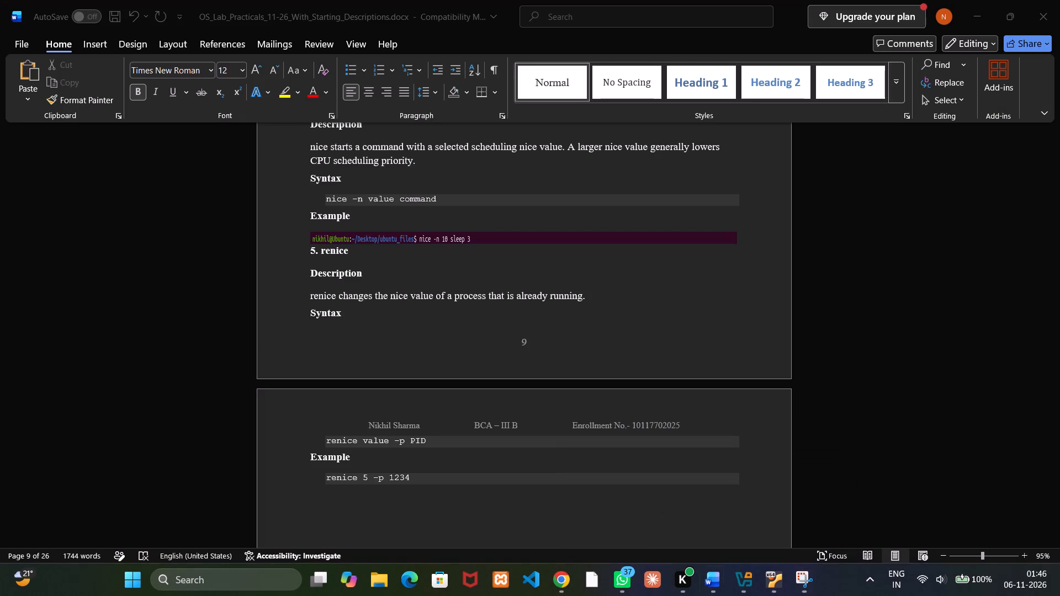
click(438, 473)
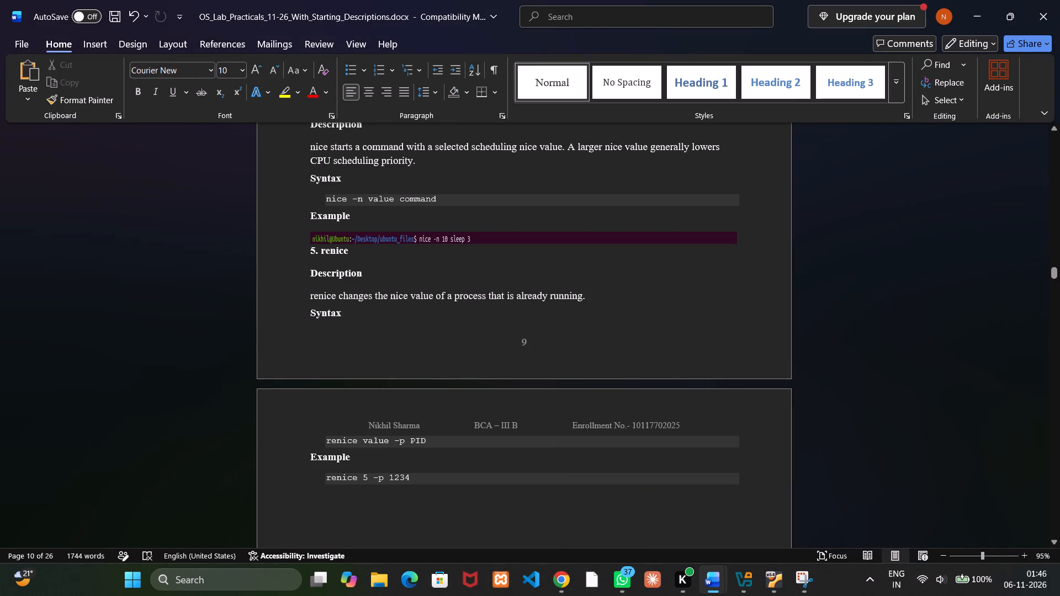
click(438, 473)
key(BackSpace)
key(BackSpace)
key(BackSpace)
key(BackSpace)
key(BackSpace)
key(BackSpace)
key(BackSpace)
key(BackSpace)
key(BackSpace)
key(BackSpace)
key(BackSpace)
key(BackSpace)
key(BackSpace)
key(BackSpace)
key(BackSpace)
key(BackSpace)
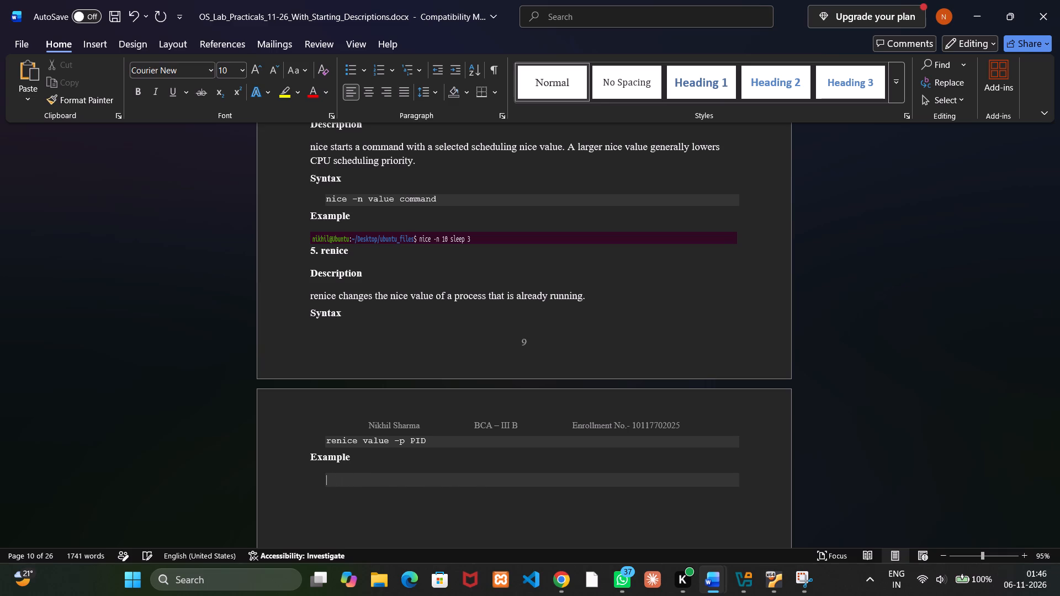
key(ctrl+v)
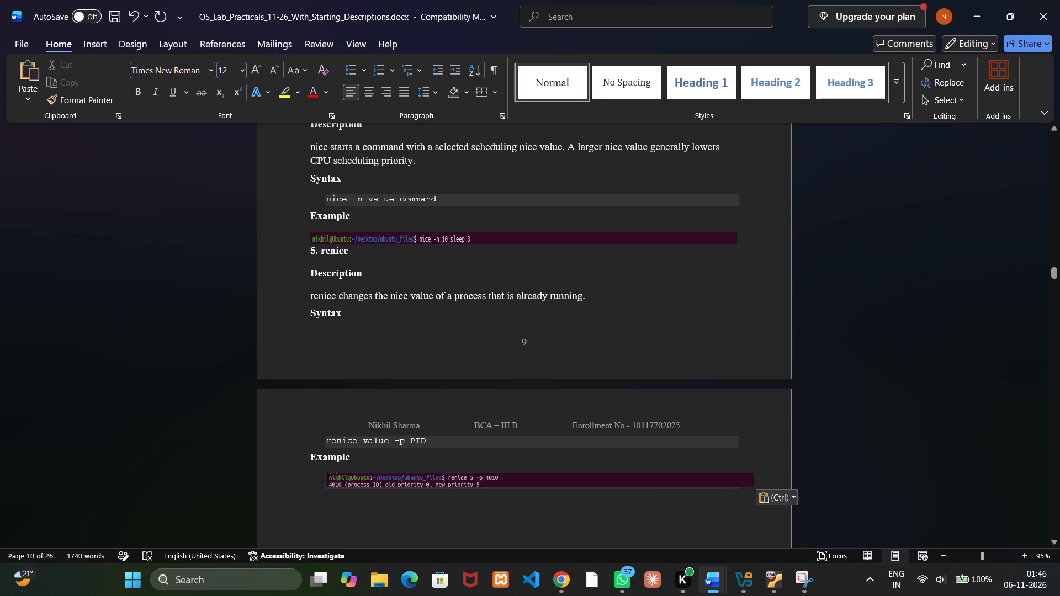
Stretch the pasted renice terminal screenshot slightly taller without changing its width.
click(497, 485)
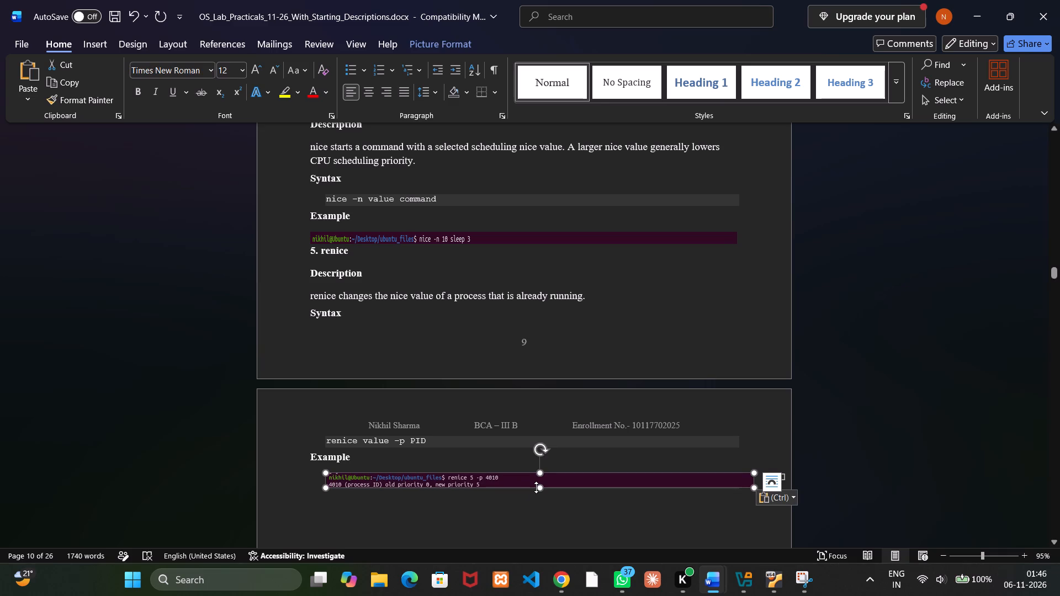
drag(536, 487, 538, 492)
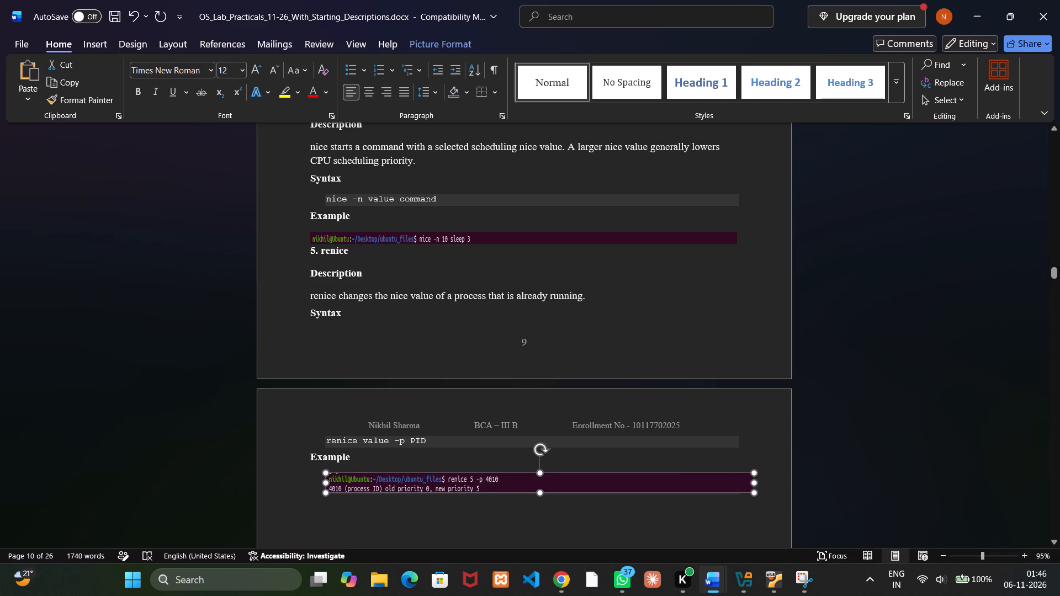
click(560, 508)
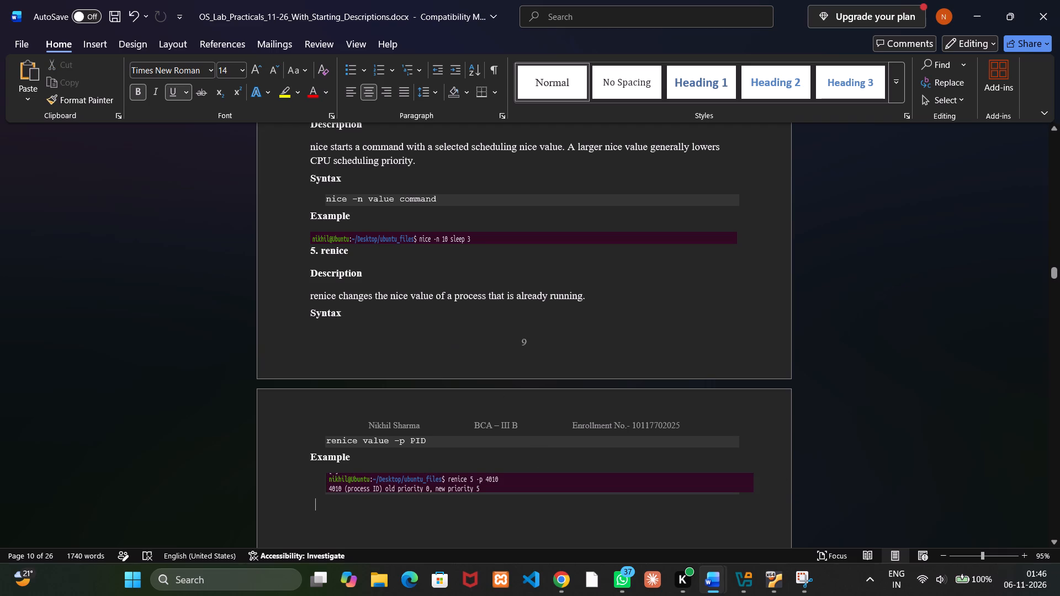
Save the practicals 11-26 document under its existing name.
drag(10, 22, 17, 34)
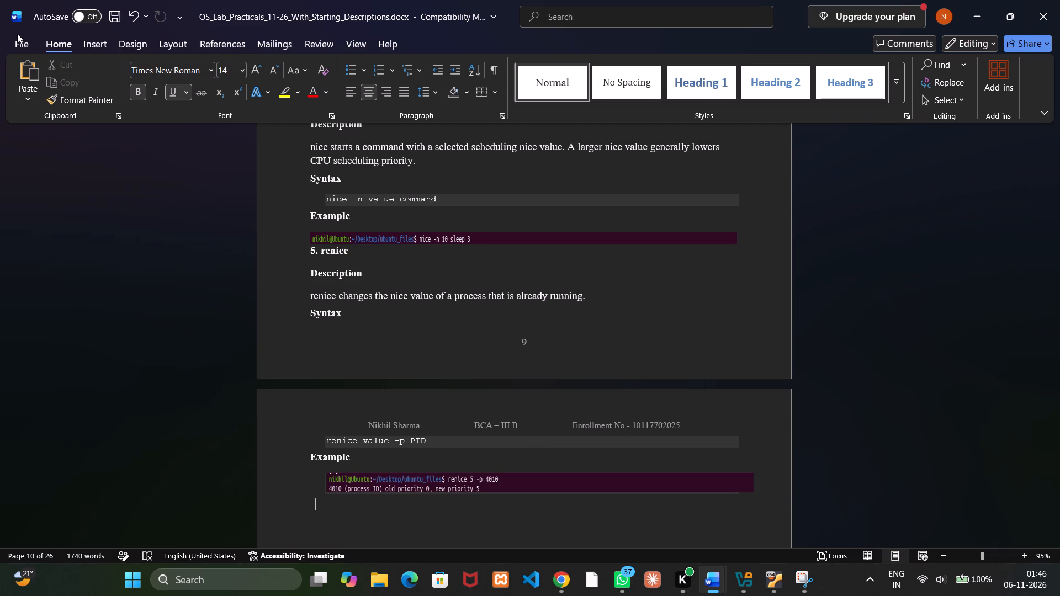
drag(17, 34, 19, 39)
click(19, 39)
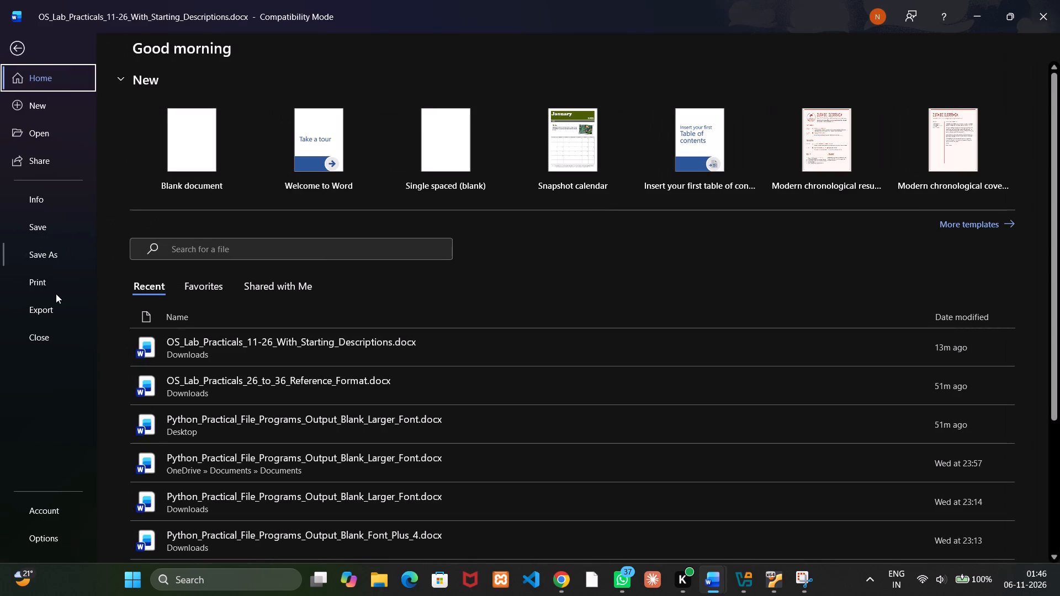
click(47, 230)
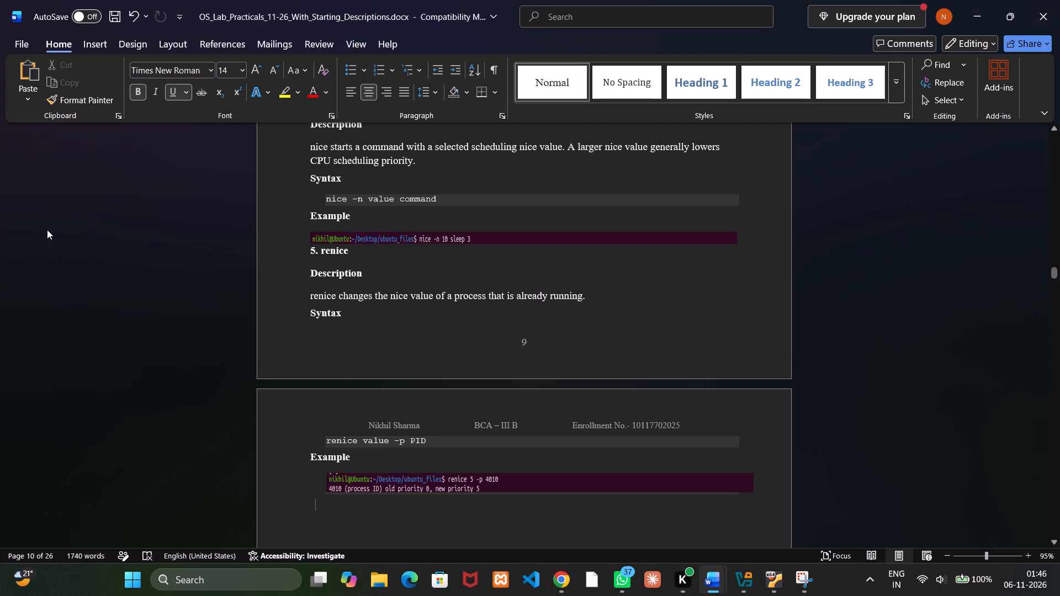
Start exporting the practicals 11-26 document as a PDF/XPS document.
click(16, 38)
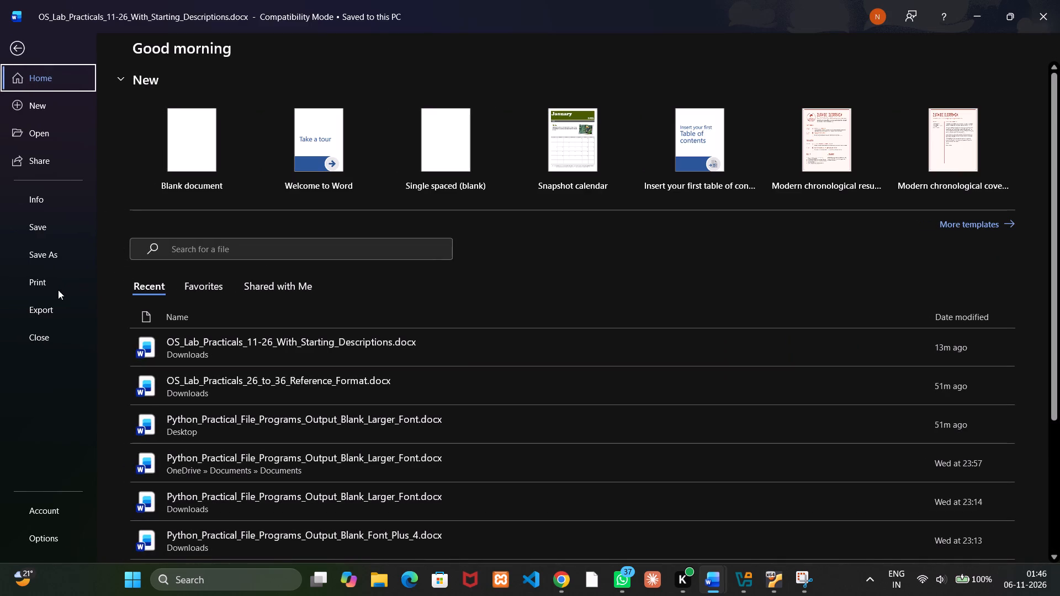
click(52, 312)
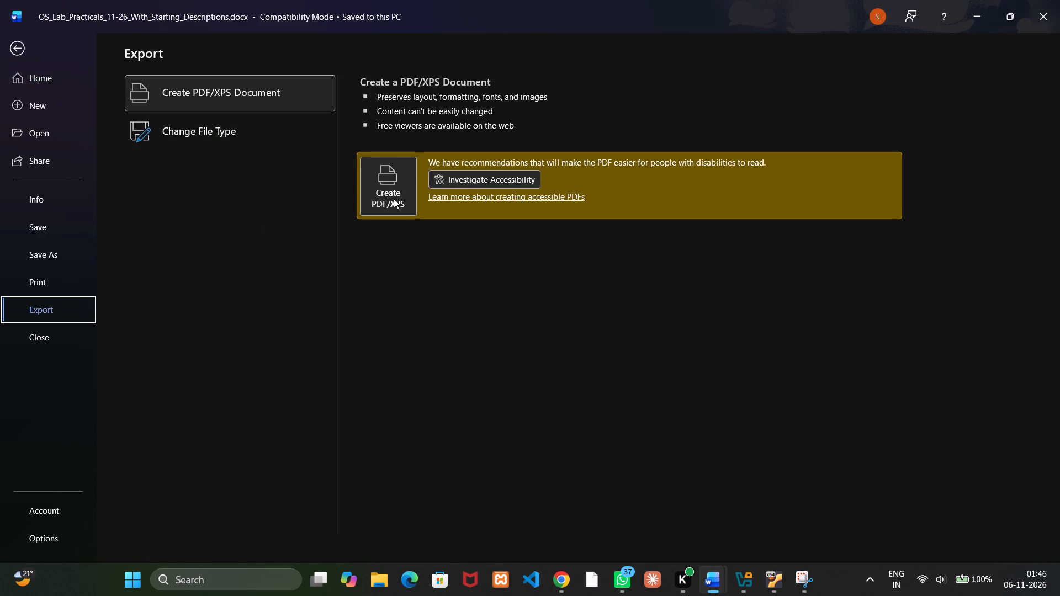
Publish the document as the PDF OS_Lab_Practicals_11-26_With_Starting_Descriptions.pdf in the Desktop folder.
click(369, 202)
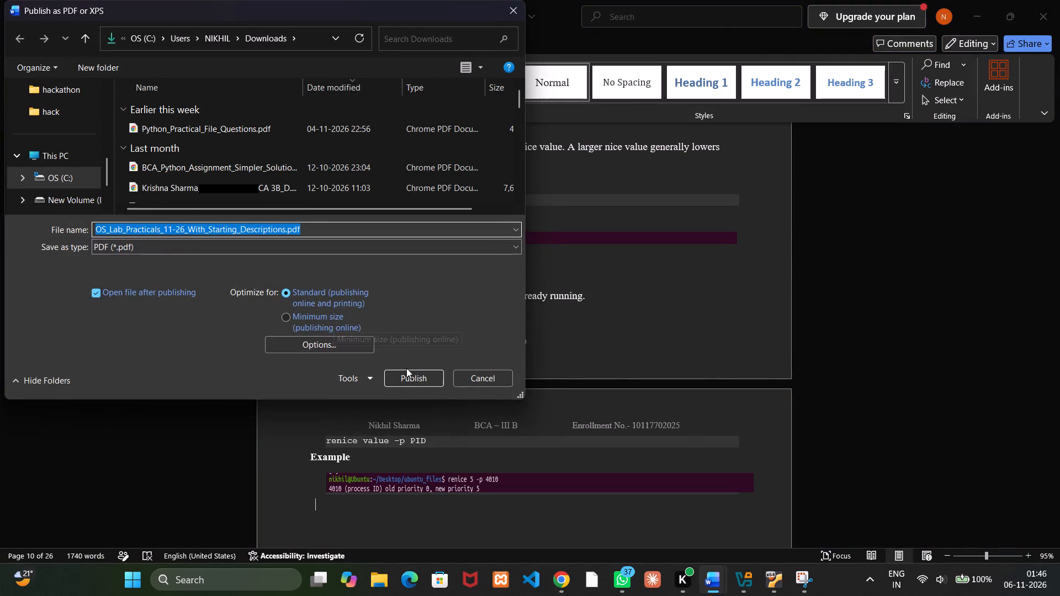
scroll(47, 147, up, 2)
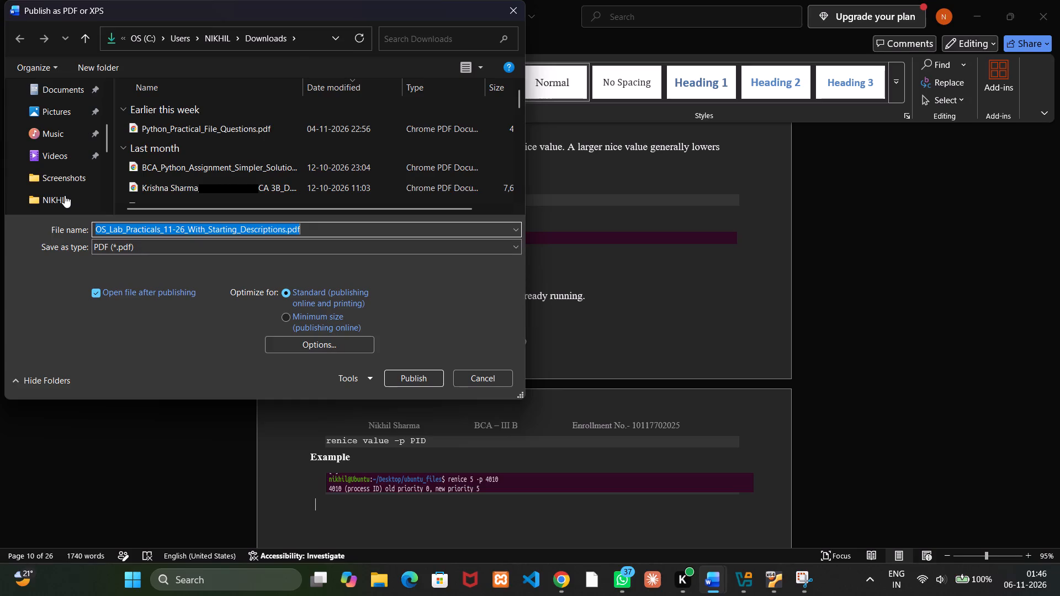
scroll(67, 138, up, 1)
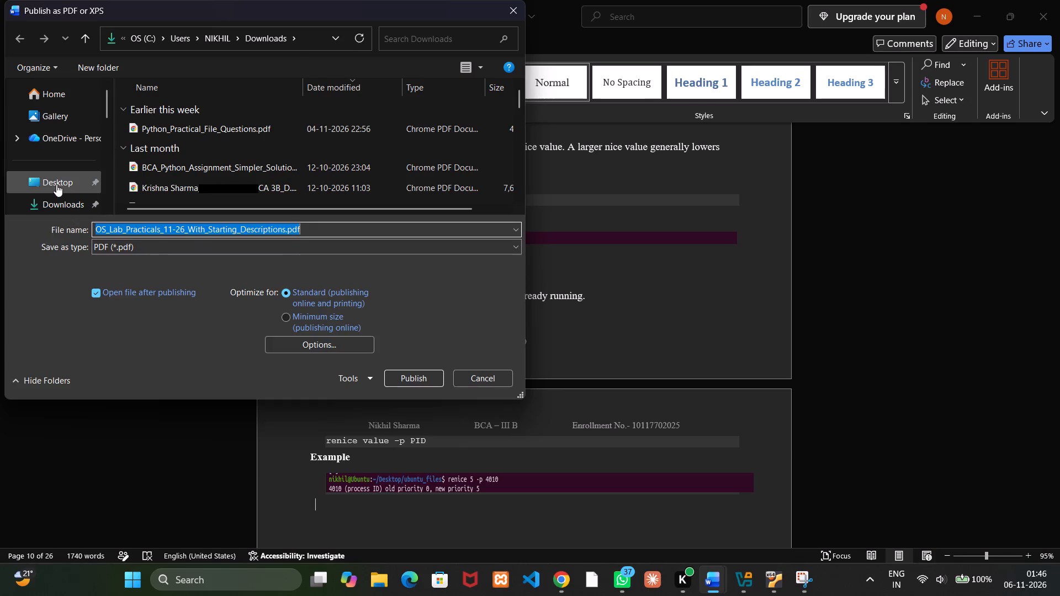
click(56, 184)
click(414, 379)
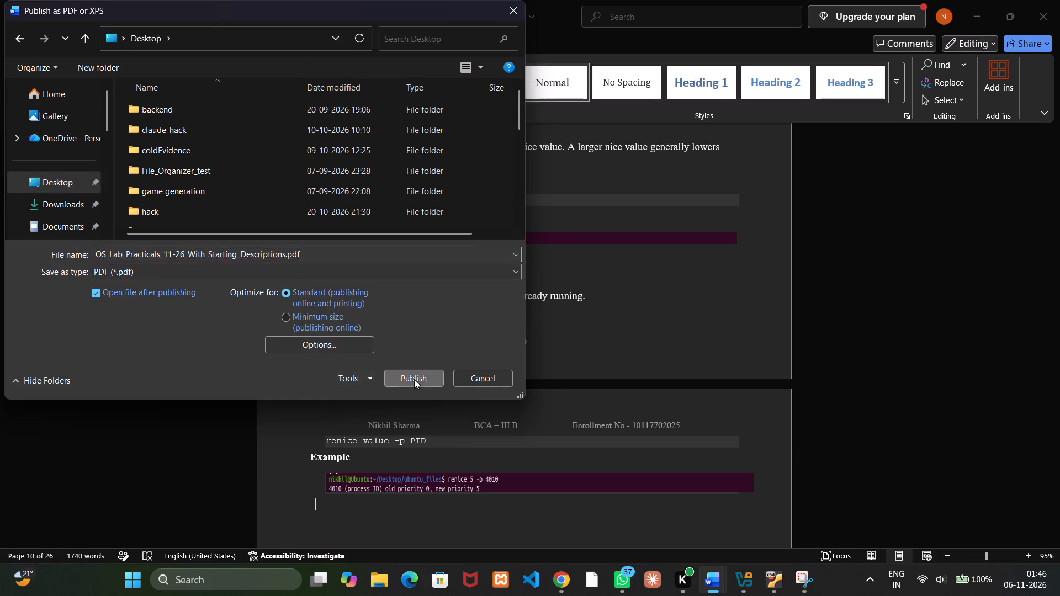
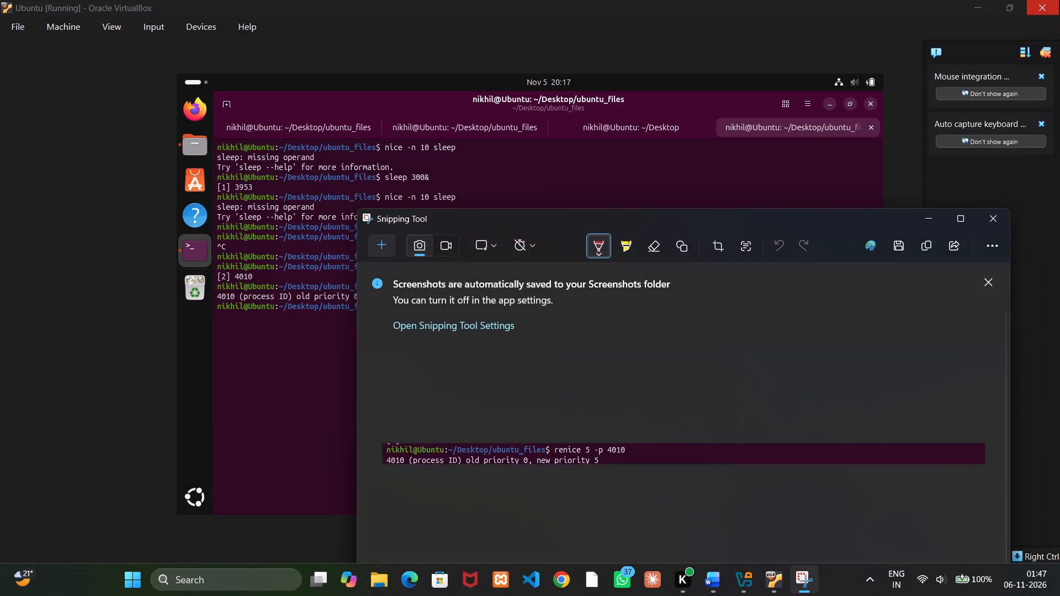
Start closing the running Ubuntu virtual machine in VirtualBox.
click(1059, 0)
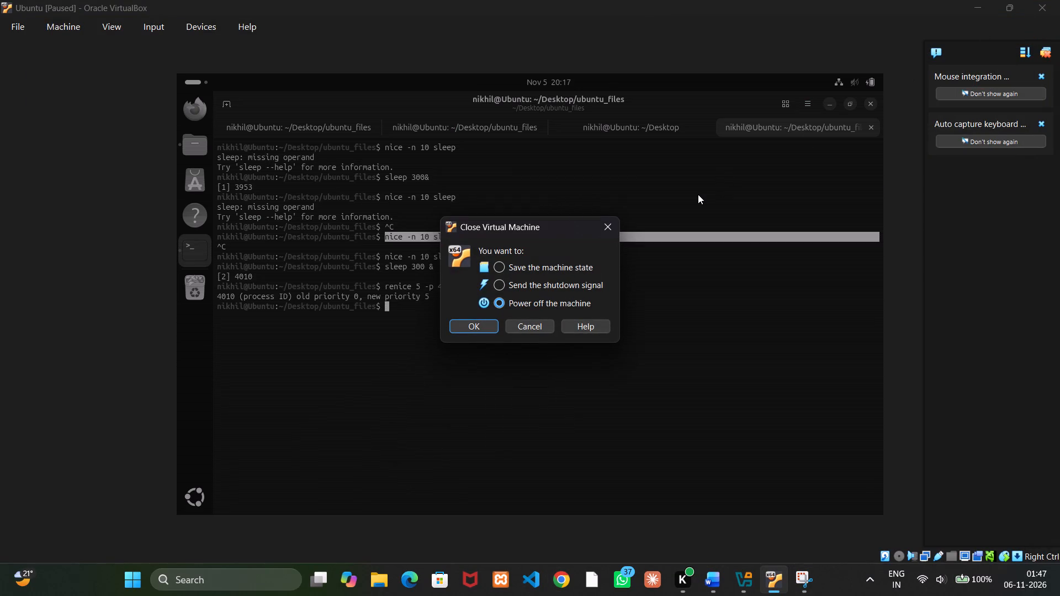
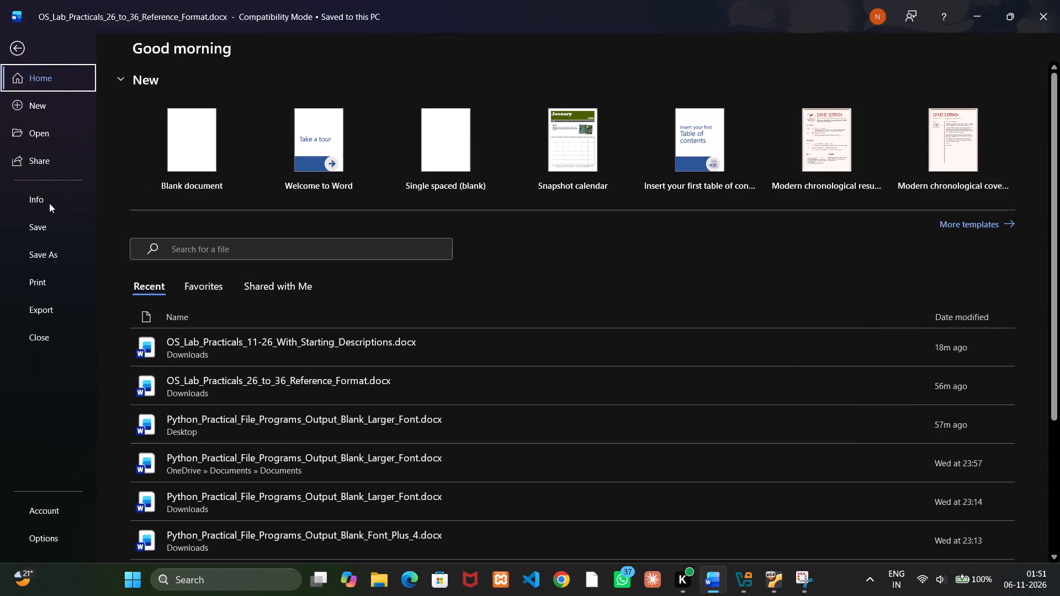
Search the recent Word files for "OS" and look through the suggested and recent documents for the OS lab practical files.
click(53, 109)
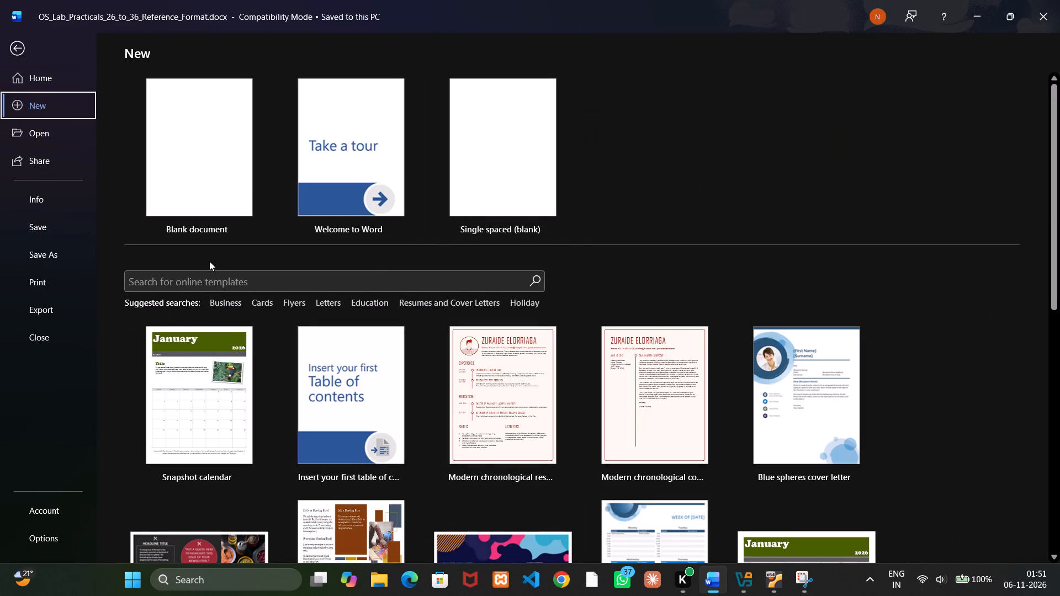
click(73, 84)
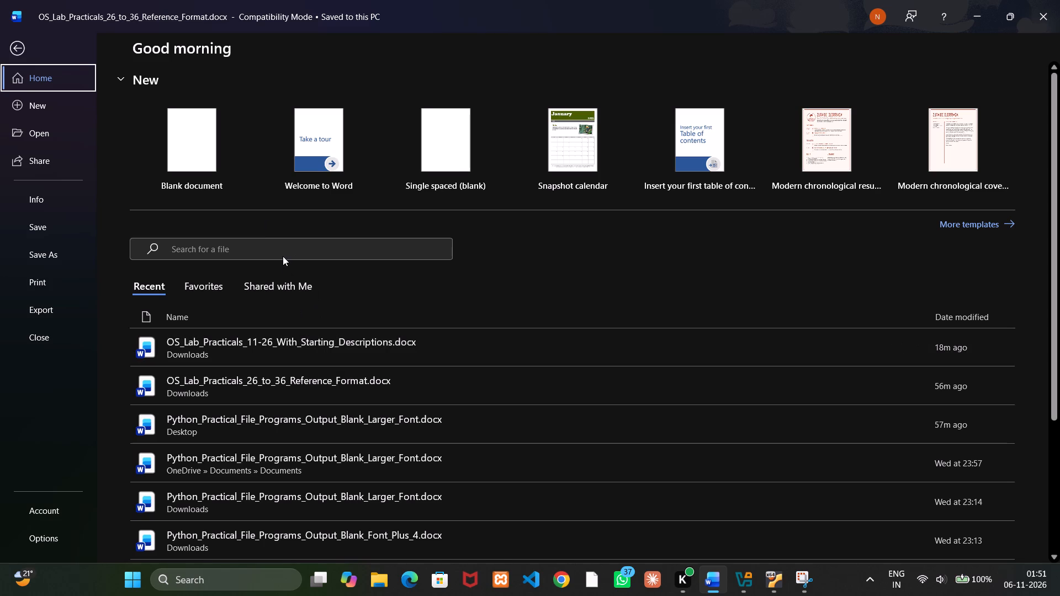
click(283, 251)
text(os)
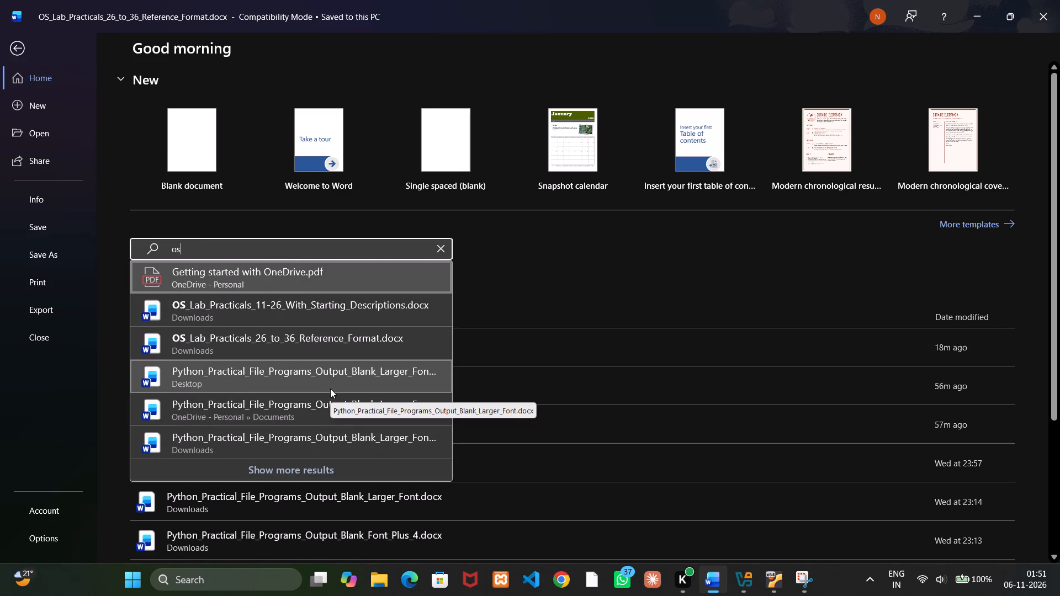
scroll(330, 389, down, 1)
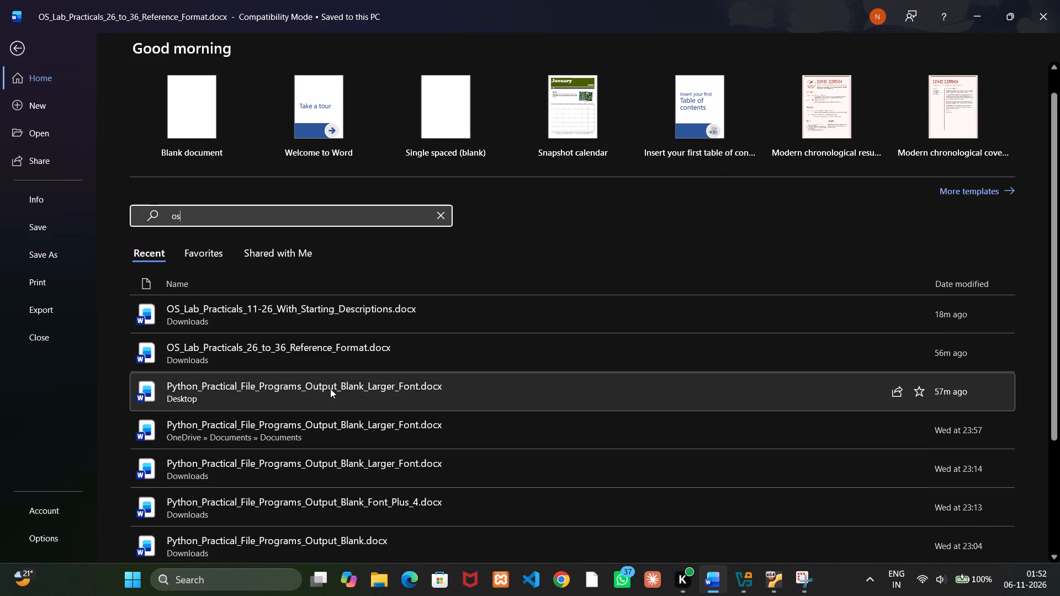
scroll(330, 389, down, 1)
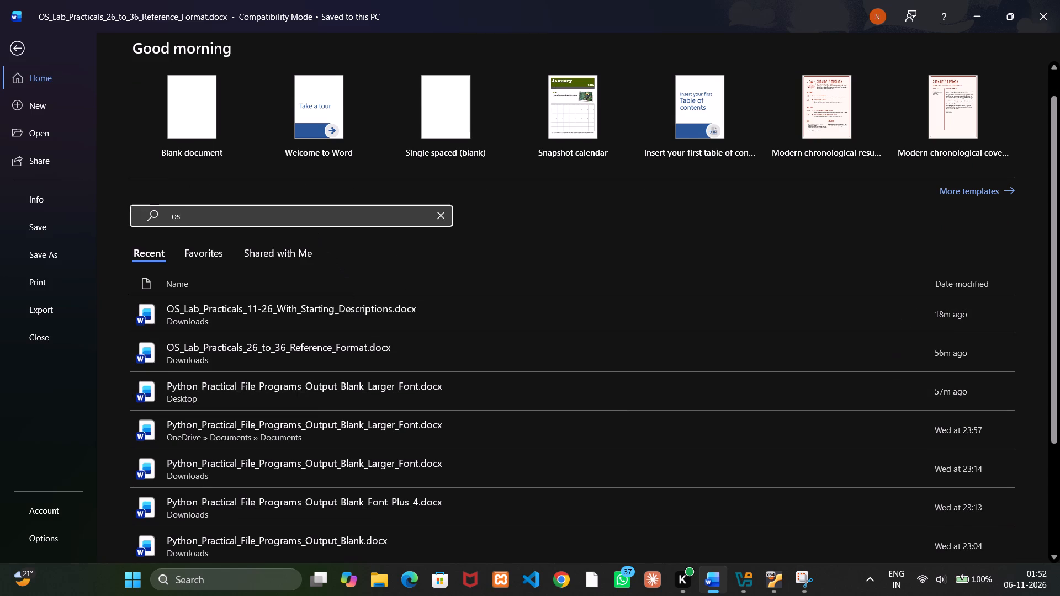
key(BackSpace)
key(BackSpace)
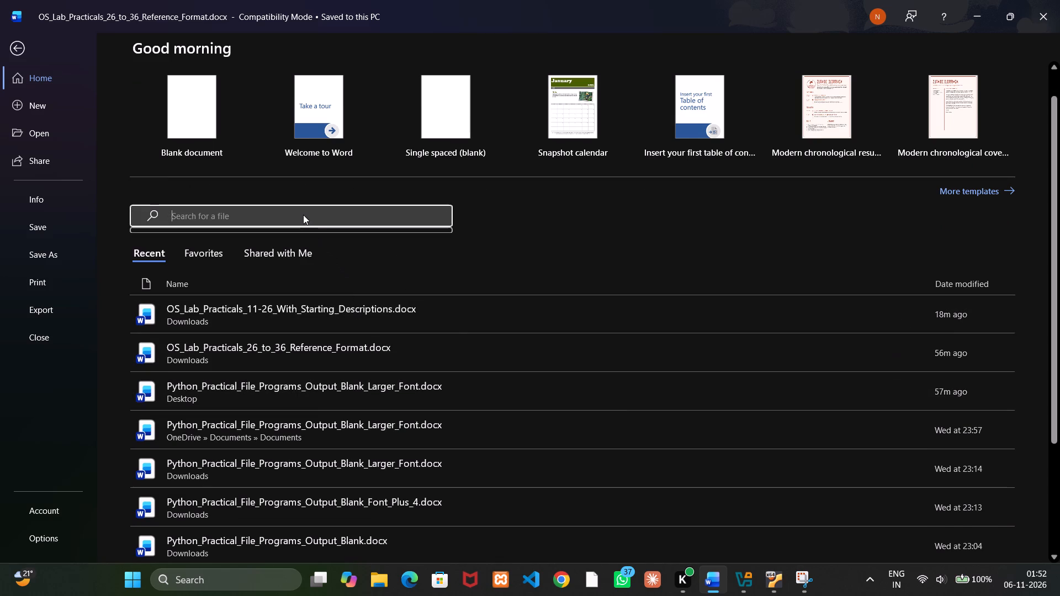
text(OS)
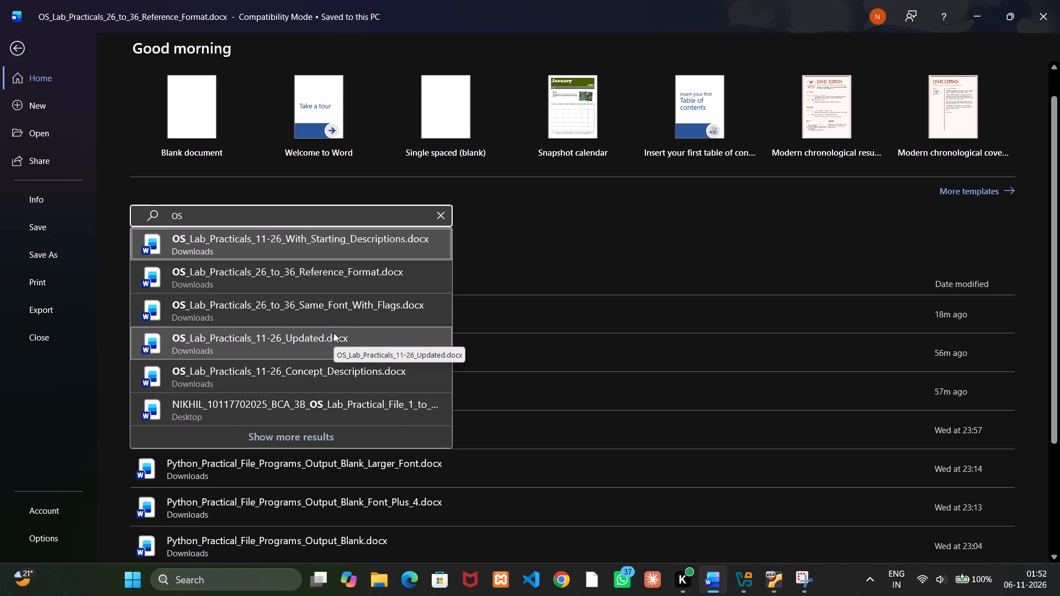
scroll(333, 333, down, 1)
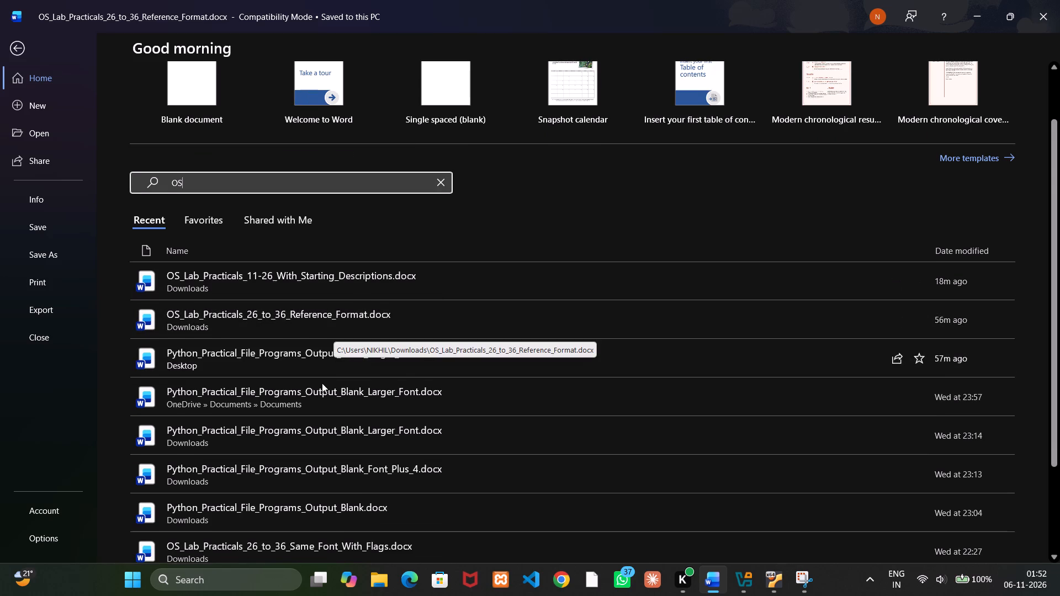
scroll(322, 383, down, 2)
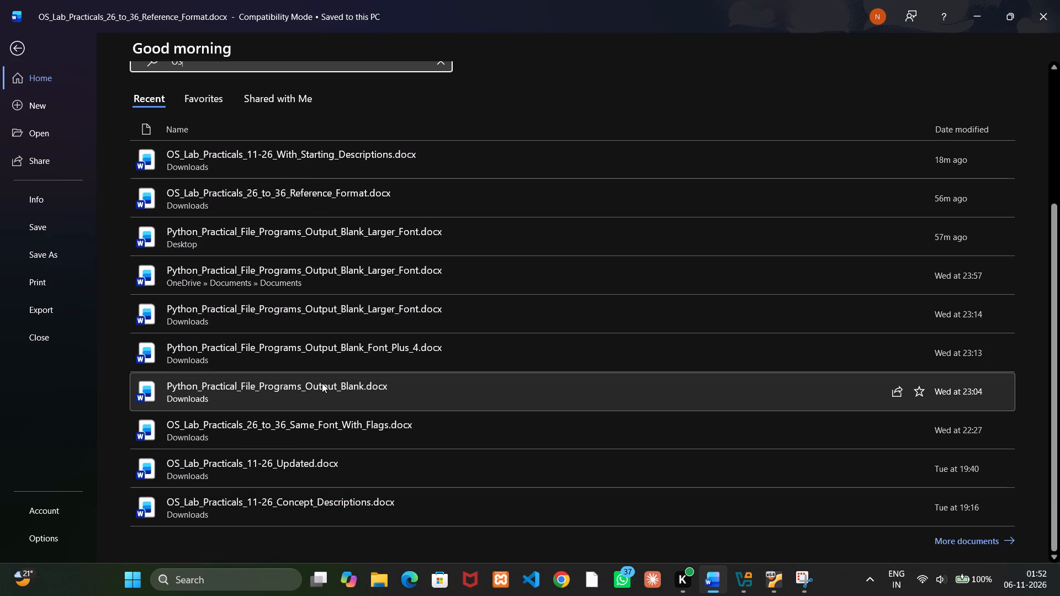
scroll(322, 383, down, 1)
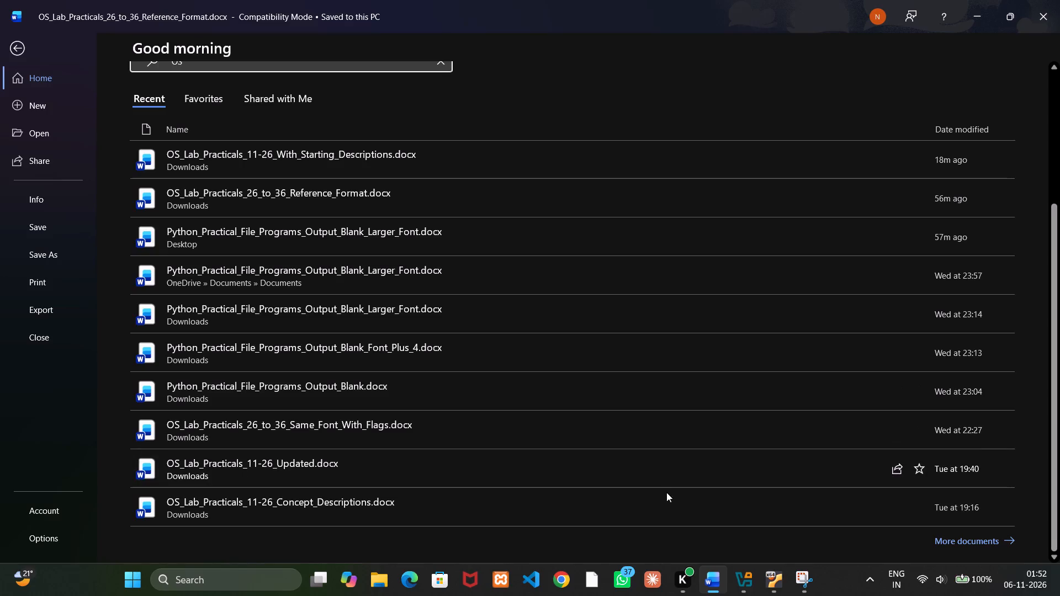
Open the full list of recent documents and look through its older entries for the OS lab practical file.
click(954, 536)
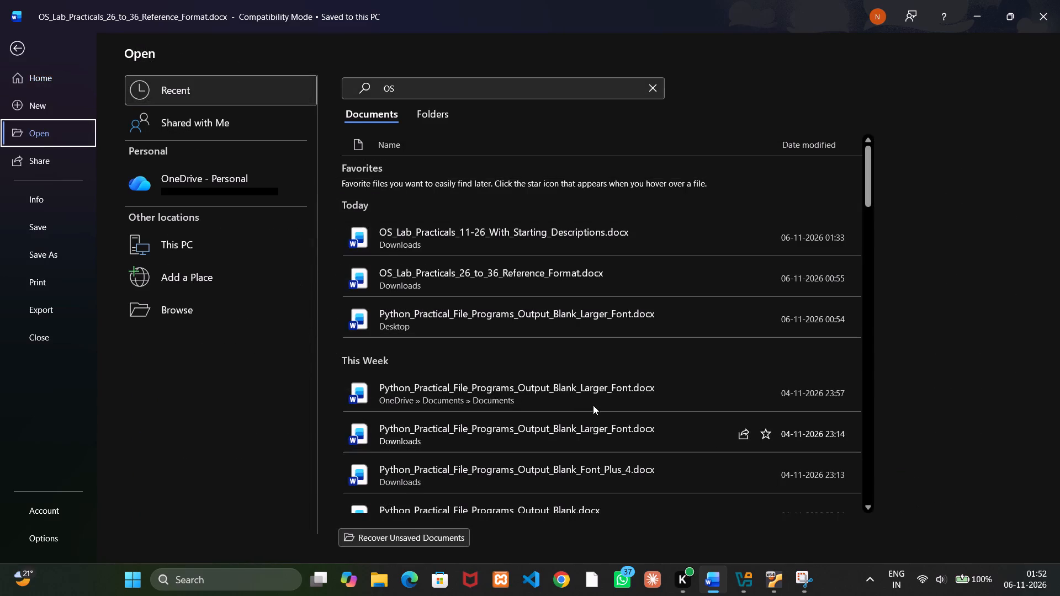
scroll(579, 400, down, 2)
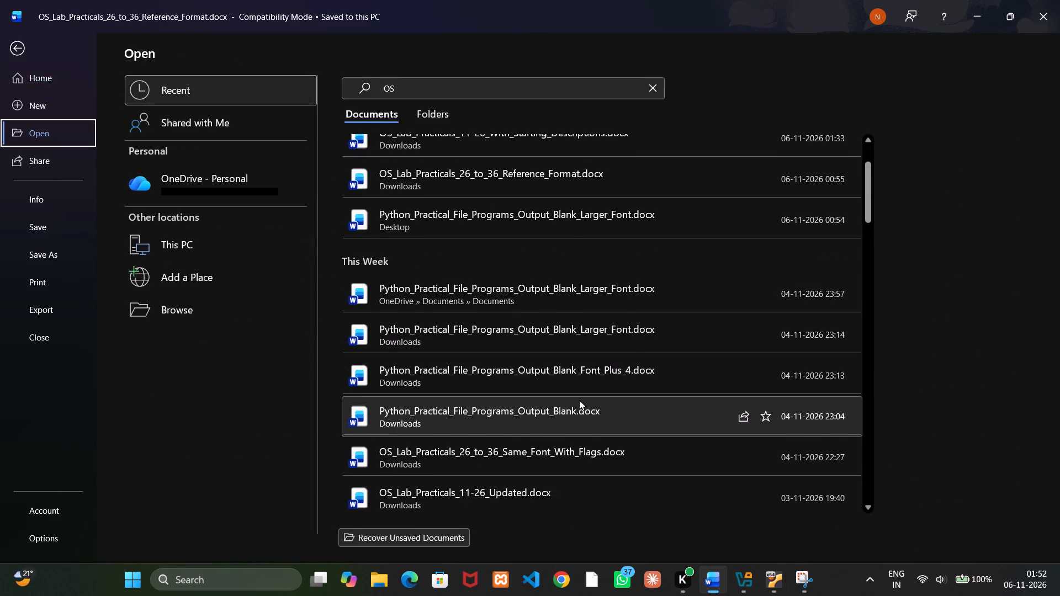
scroll(579, 400, down, 2)
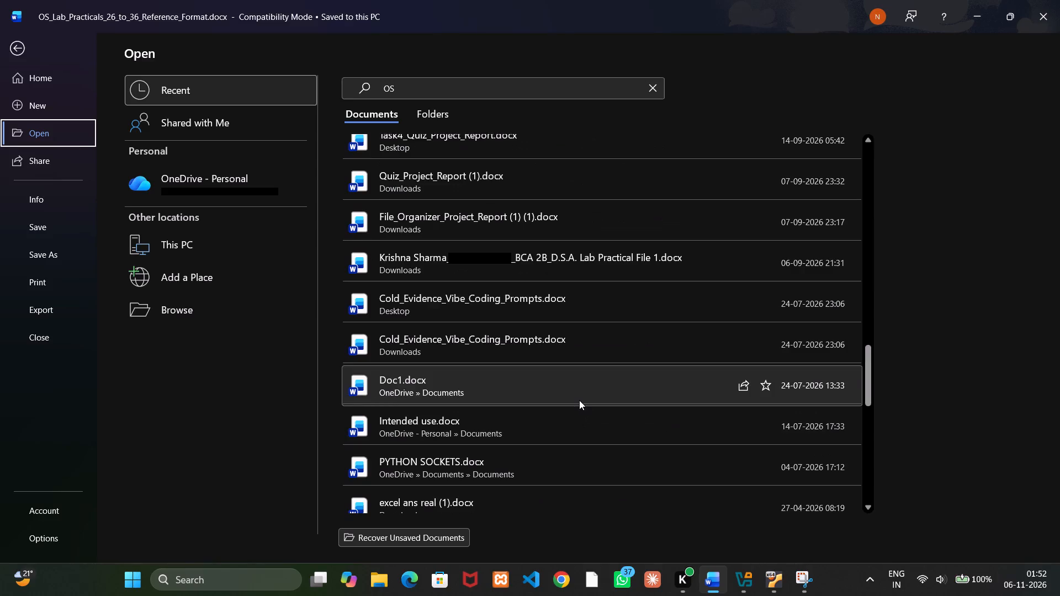
scroll(579, 400, down, 2)
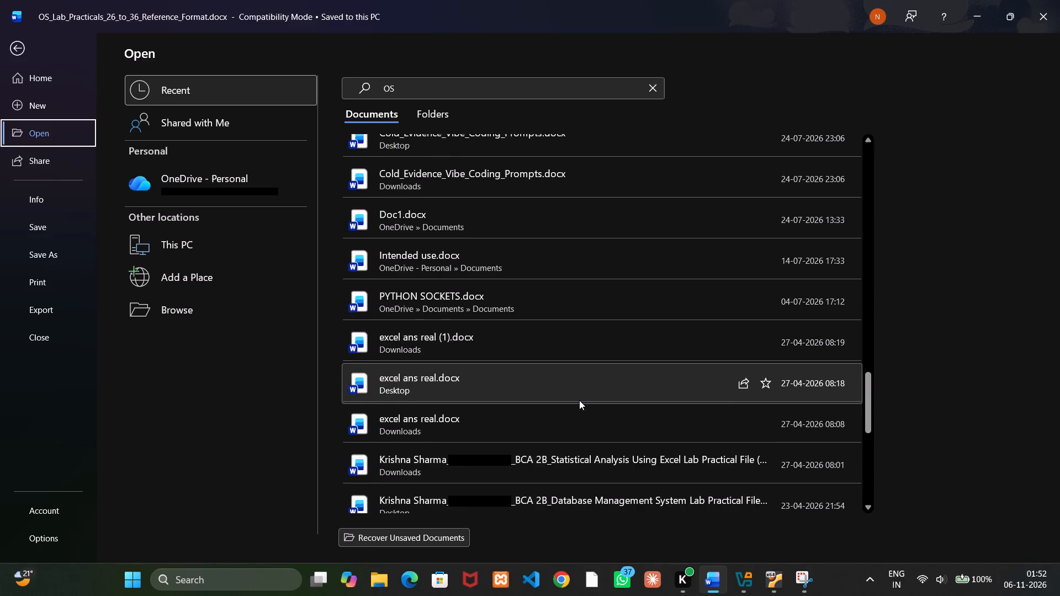
scroll(579, 400, down, 2)
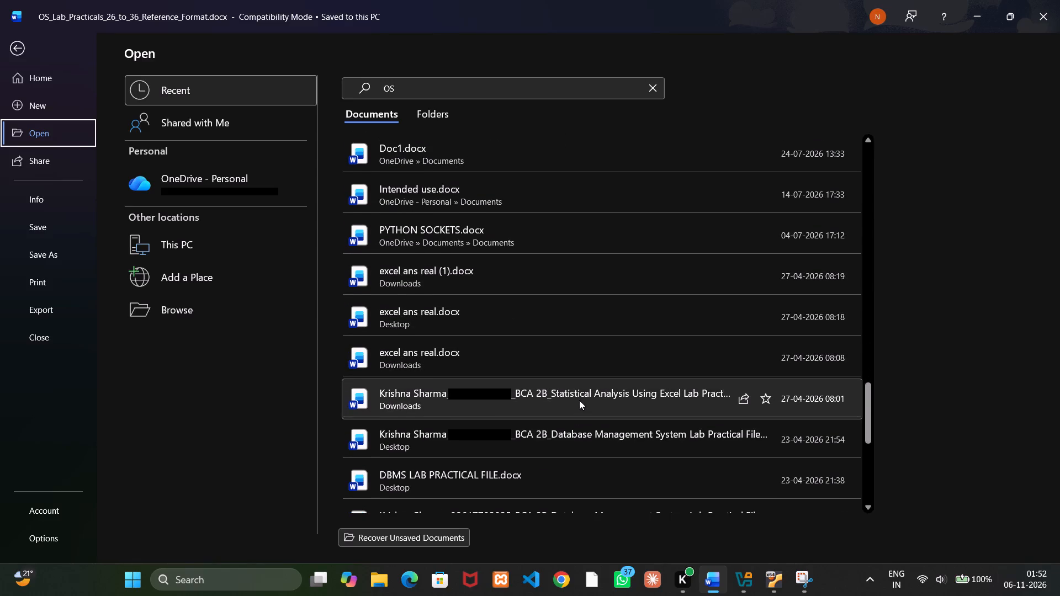
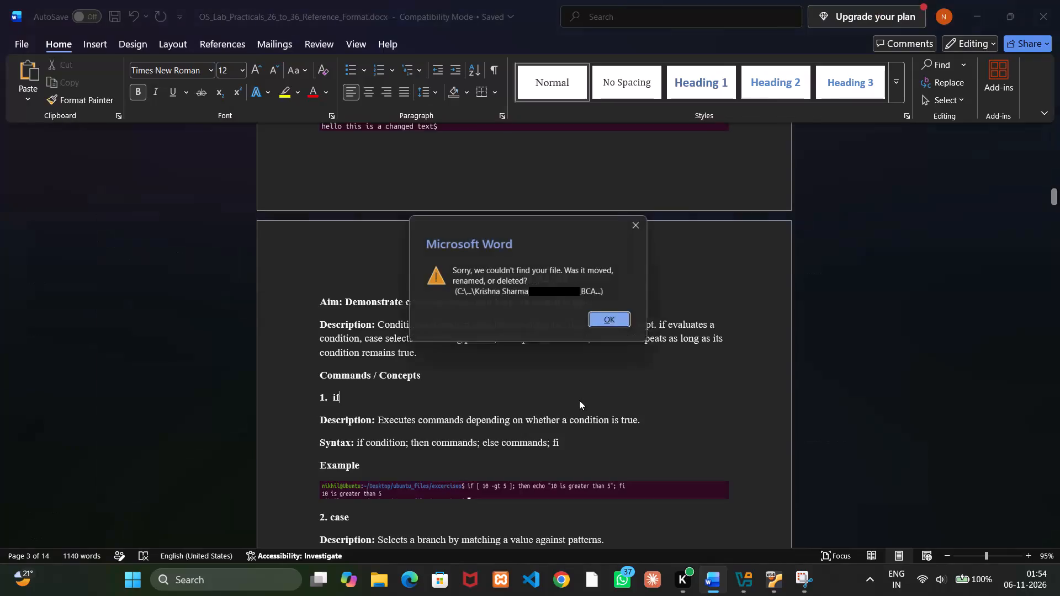
Dismiss the missing-file message and look through the recent documents list again for the other OS lab practical files.
click(618, 321)
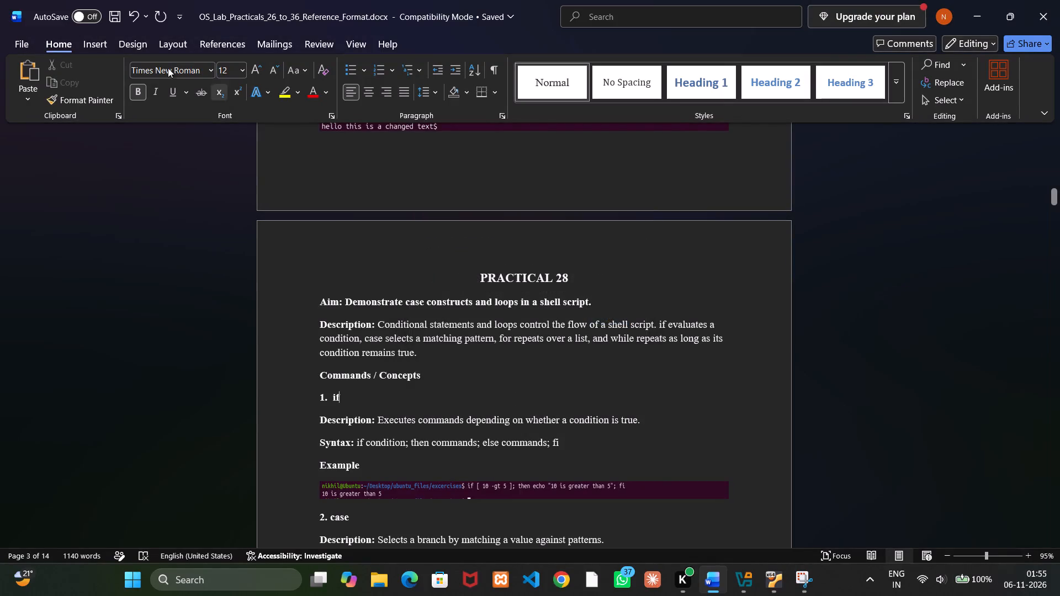
click(23, 51)
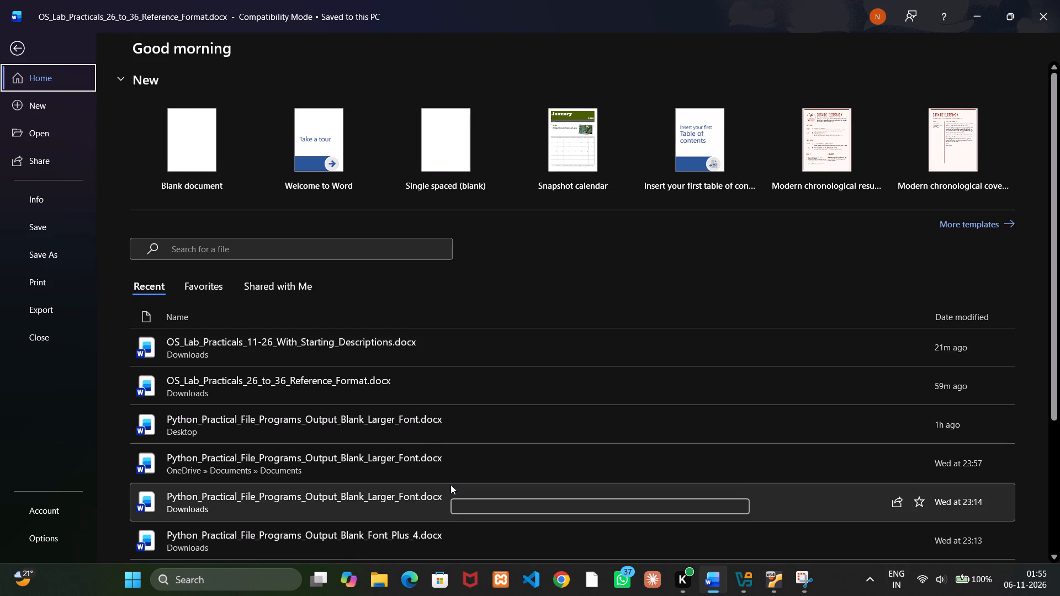
scroll(451, 485, down, 1)
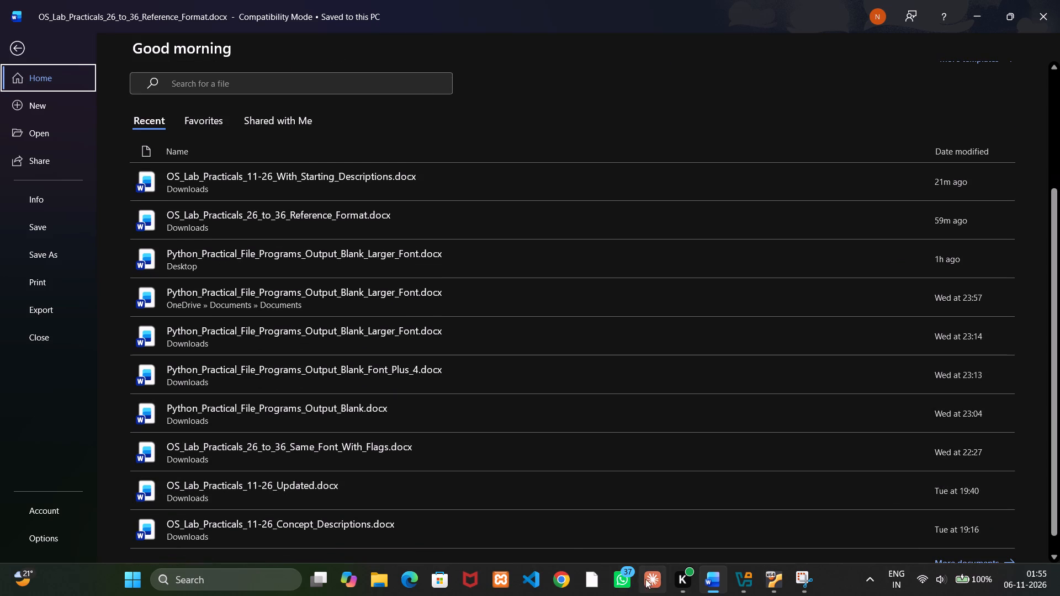
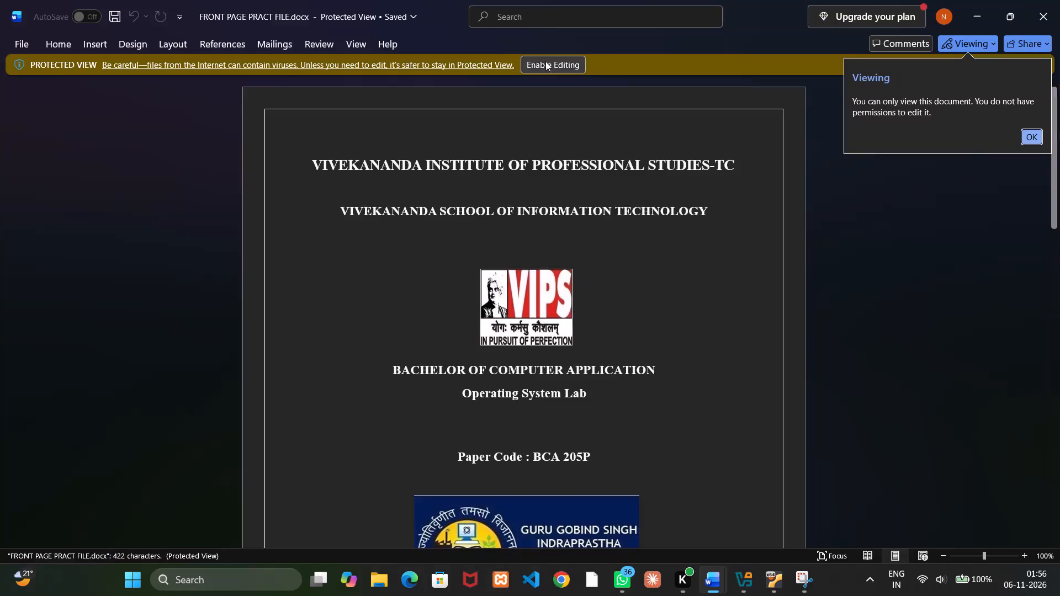
Enable editing of the front page document and replace the first three digits of the enrolment number under SUBMITTED BY.
click(534, 59)
scroll(595, 369, down, 8)
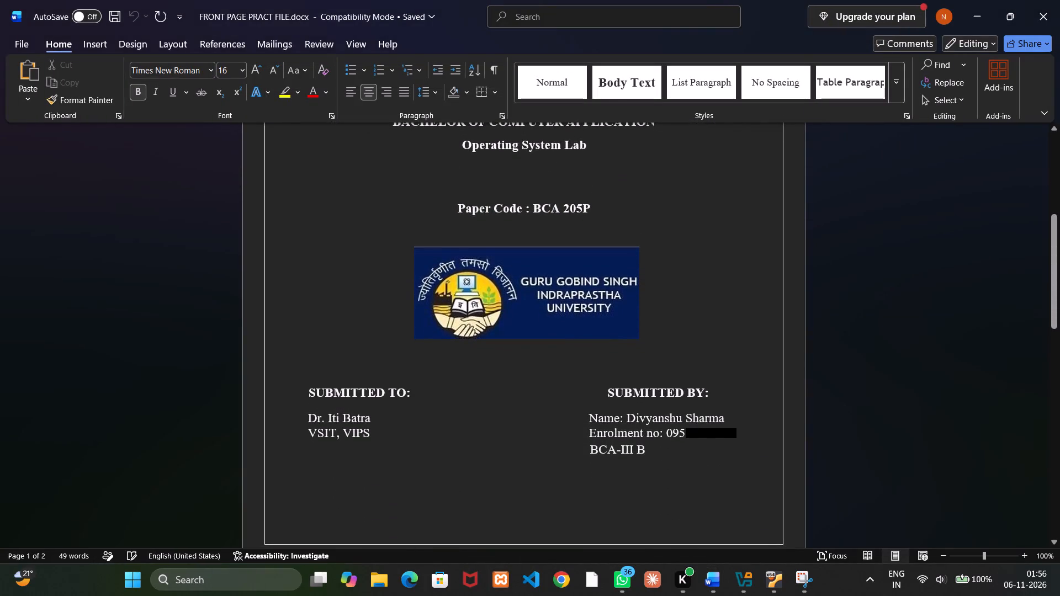
click(685, 433)
key(BackSpace)
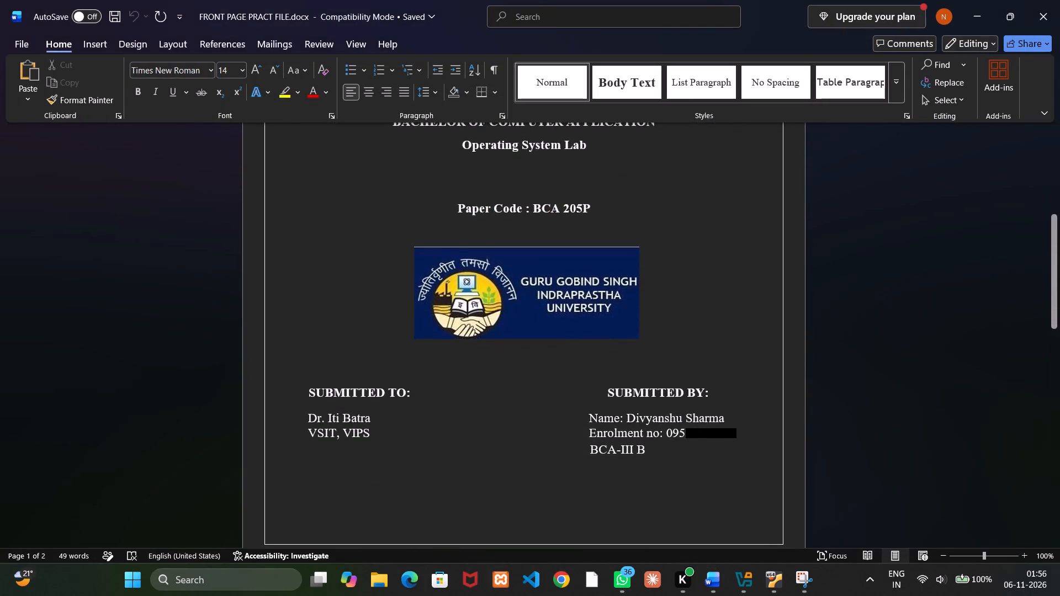
key(BackSpace)
key(BackSpace)
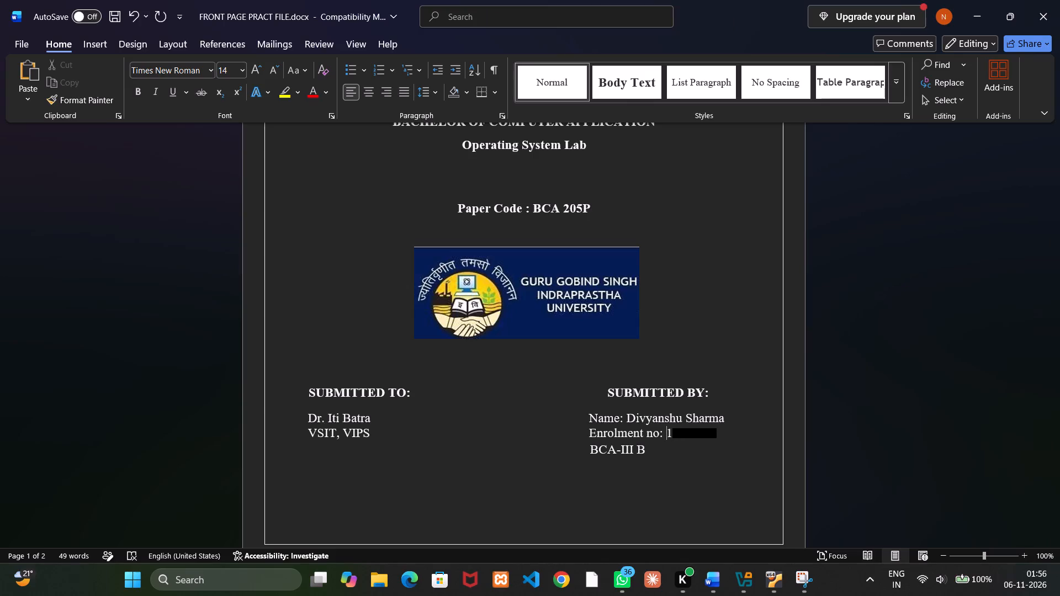
text(101)
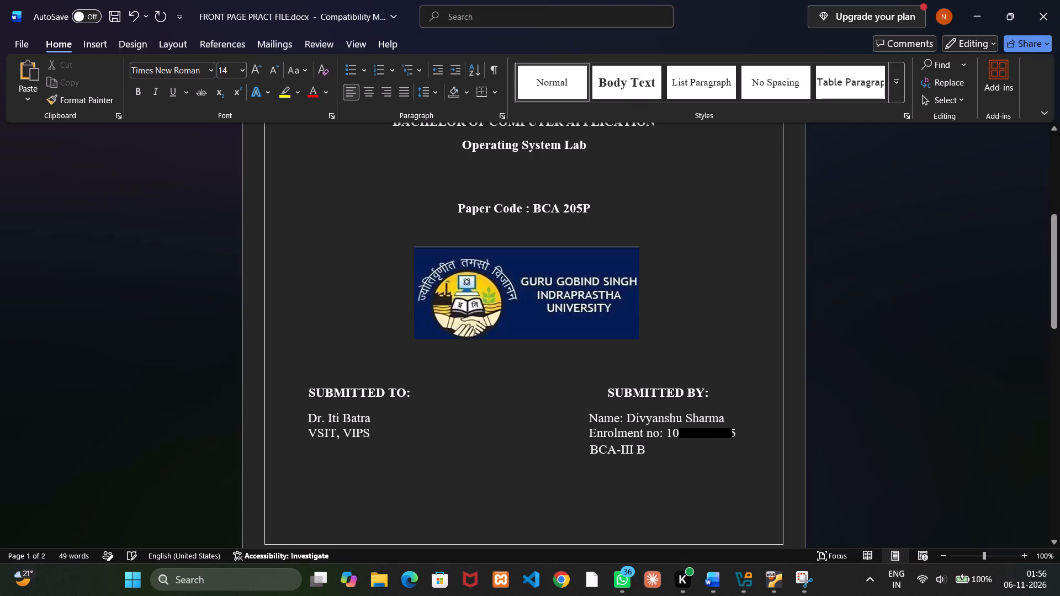
Replace the first name on the Name line under SUBMITTED BY with the submitting student's first name, capitalised.
drag(627, 417, 682, 416)
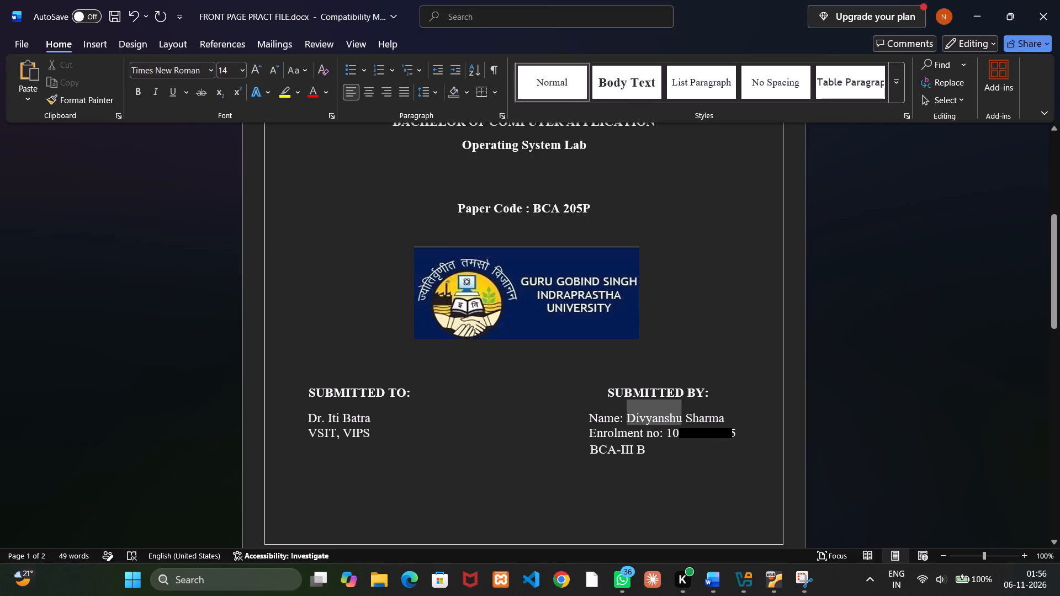
drag(682, 416, 682, 418)
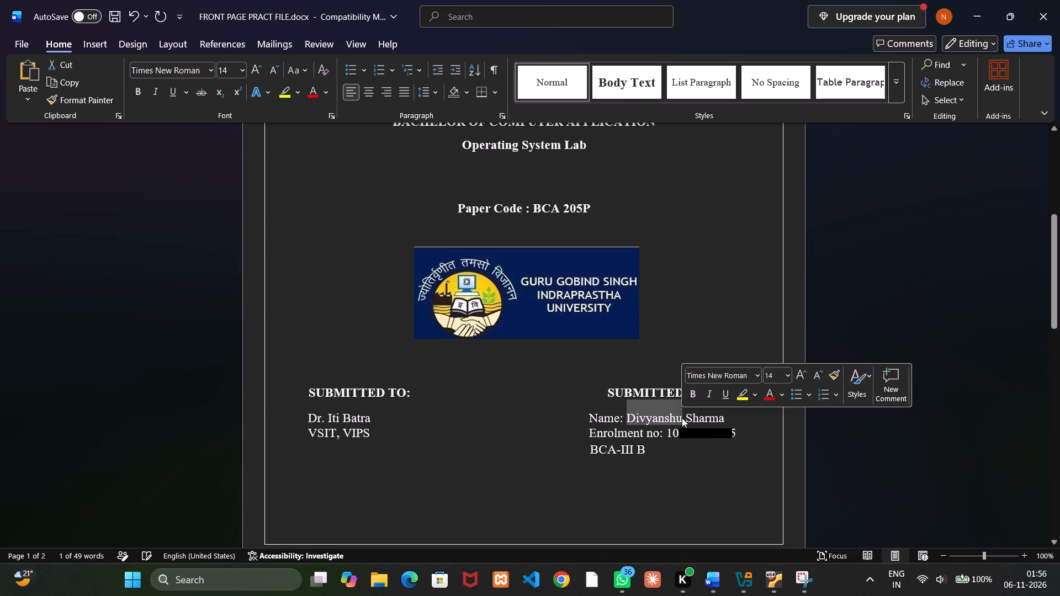
key(shift+n)
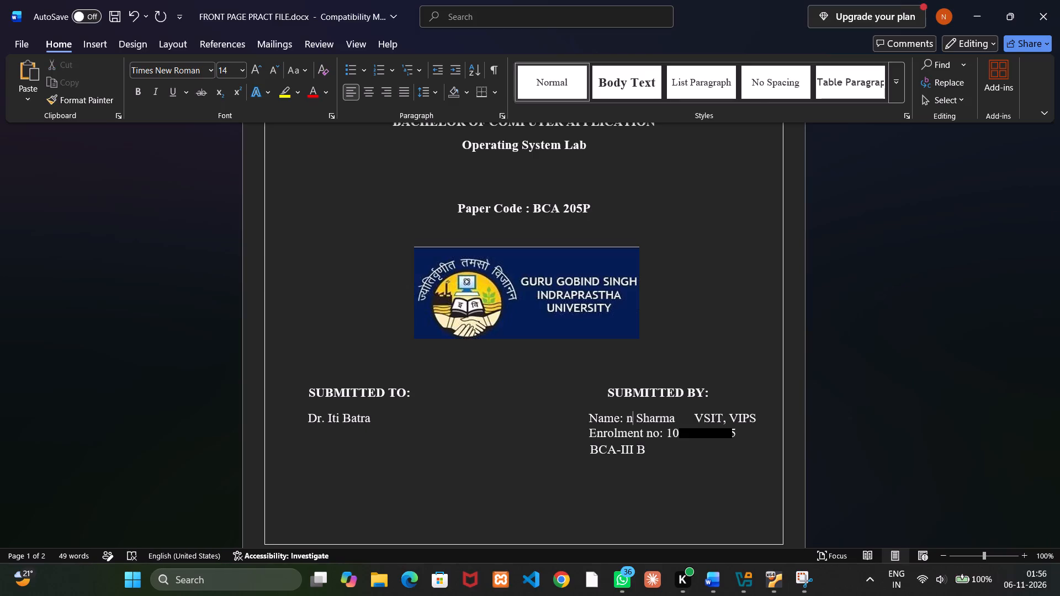
key(BackSpace)
key(n)
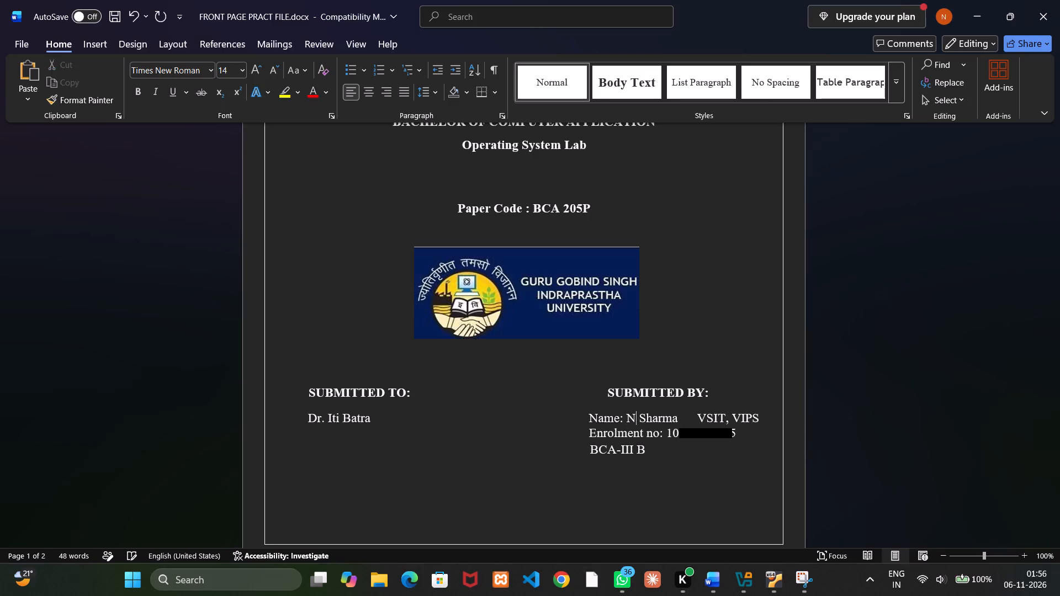
key(i)
text(khil)
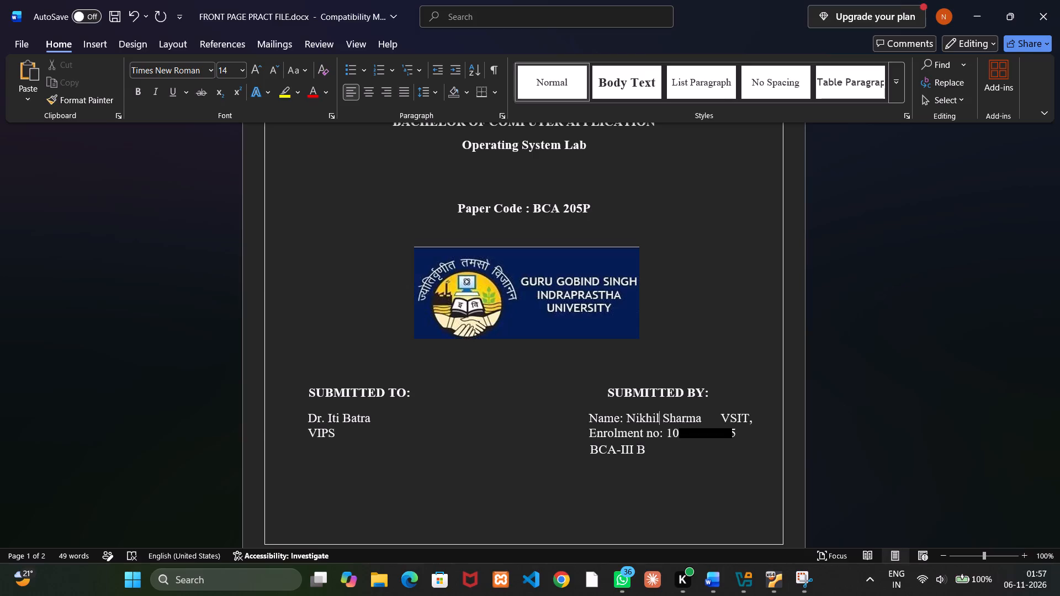
Add spaces after the student's surname until "VSIT, VIPS" wraps back onto its own line beneath the teacher's name.
key(Right)
key(Right)
key(Right)
key(Right)
key(Right)
key(Right)
key(Right)
key(space)
key(space)
key(space)
key(space)
key(space)
key(space)
key(space)
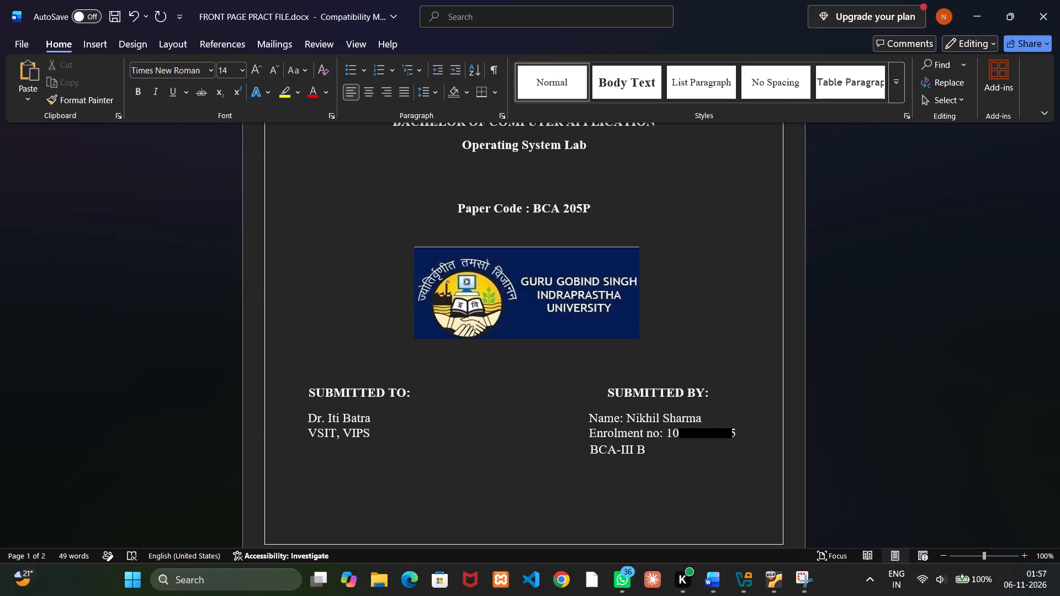
Save the edited front page document.
click(22, 52)
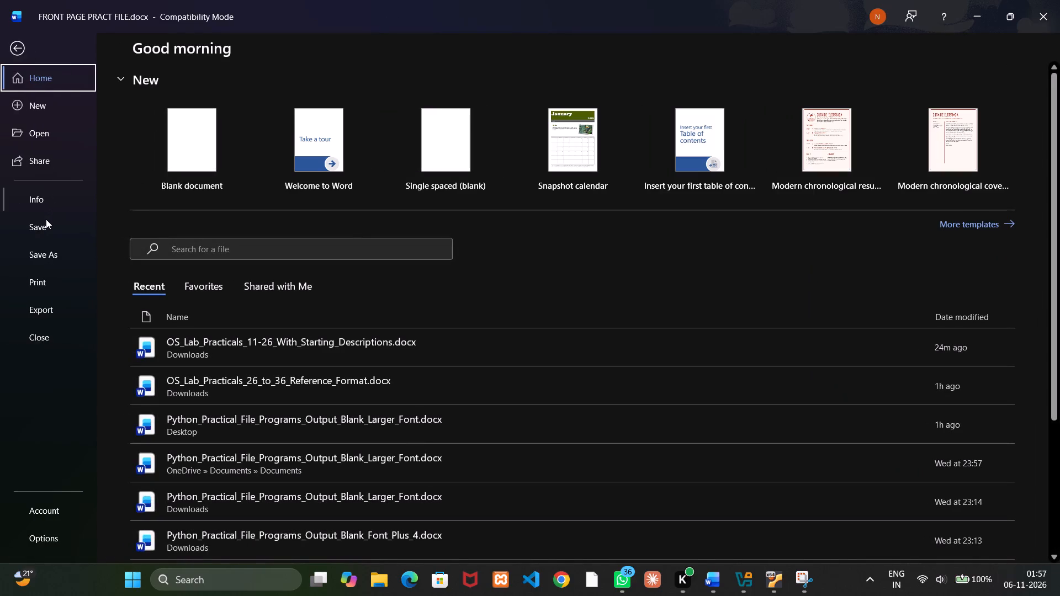
click(46, 219)
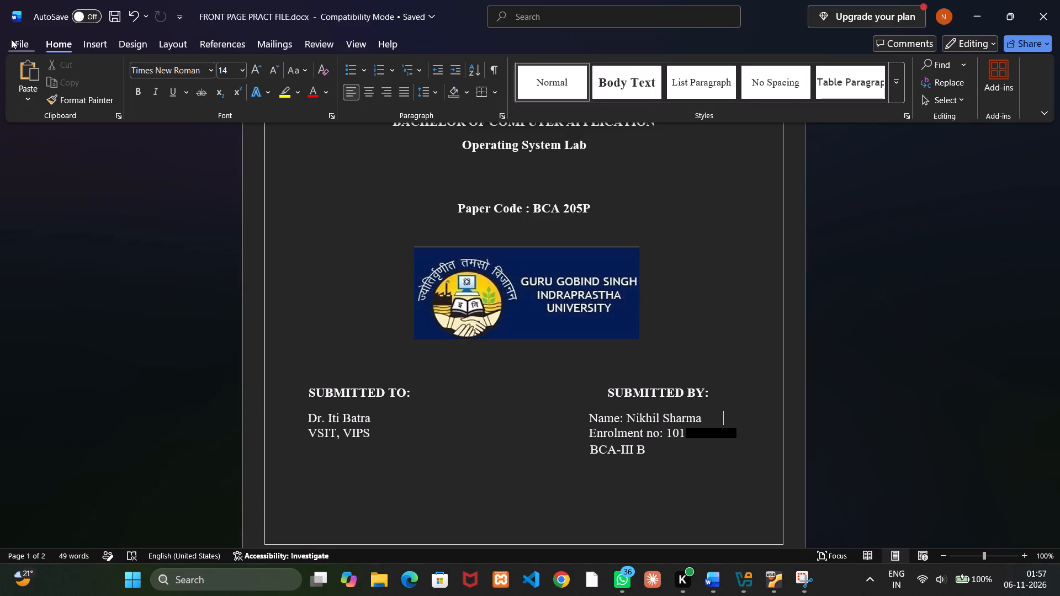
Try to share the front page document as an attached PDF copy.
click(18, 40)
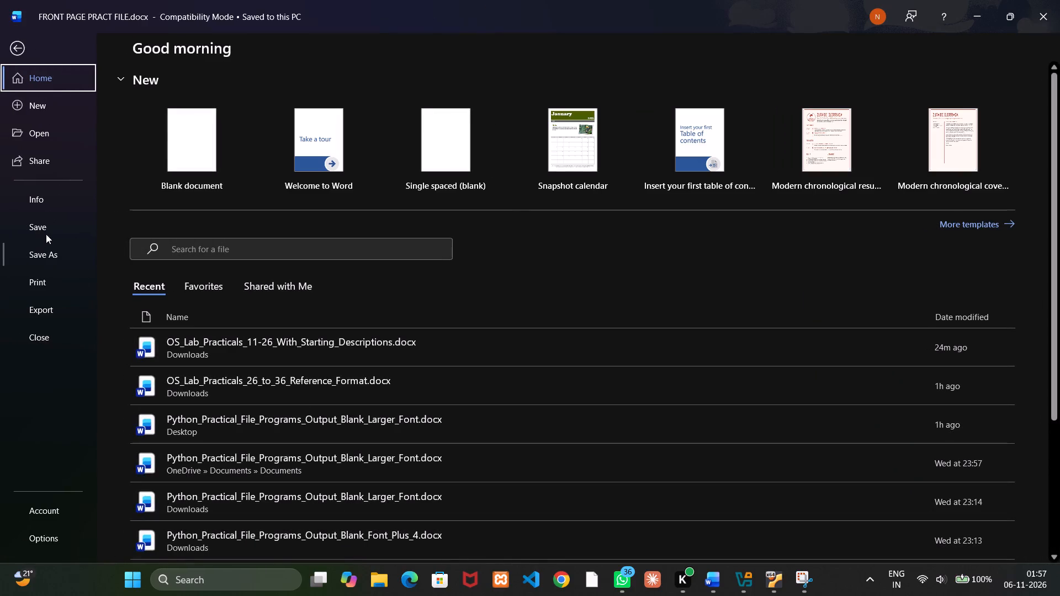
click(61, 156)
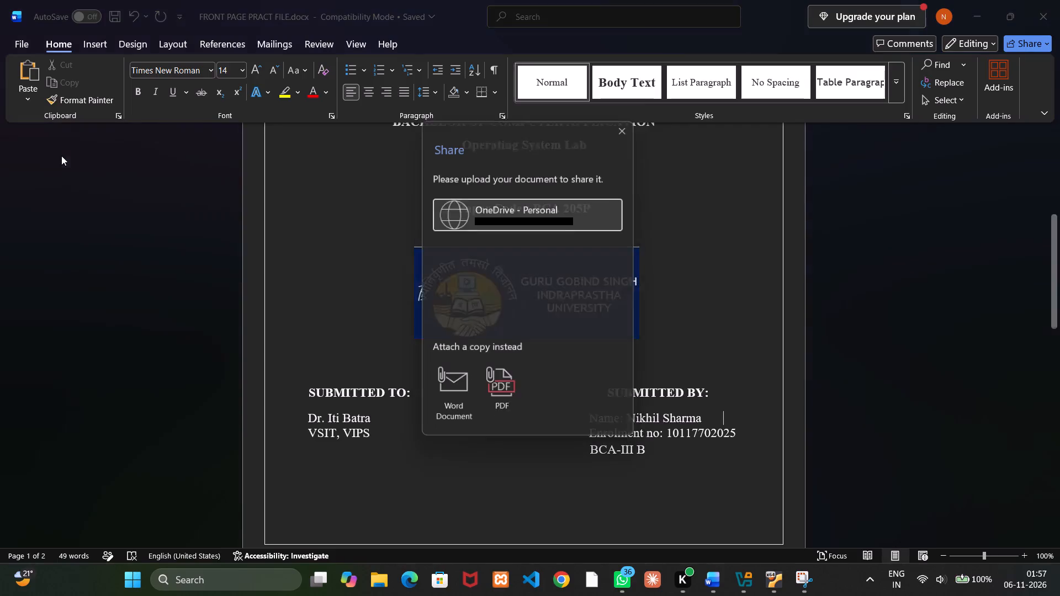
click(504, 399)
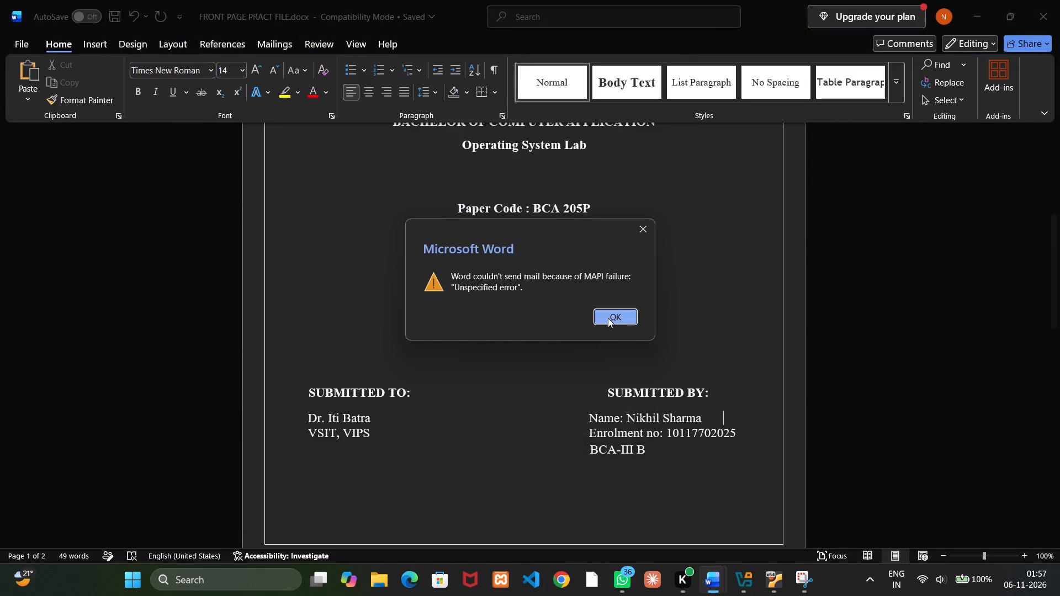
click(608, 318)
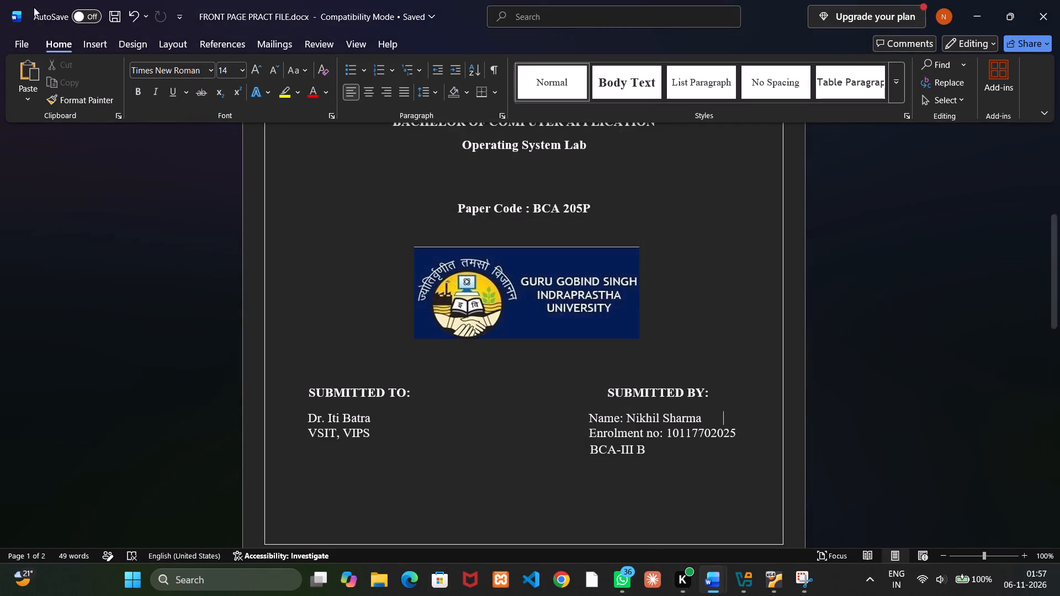
Open the Save As options for the front page document.
click(9, 41)
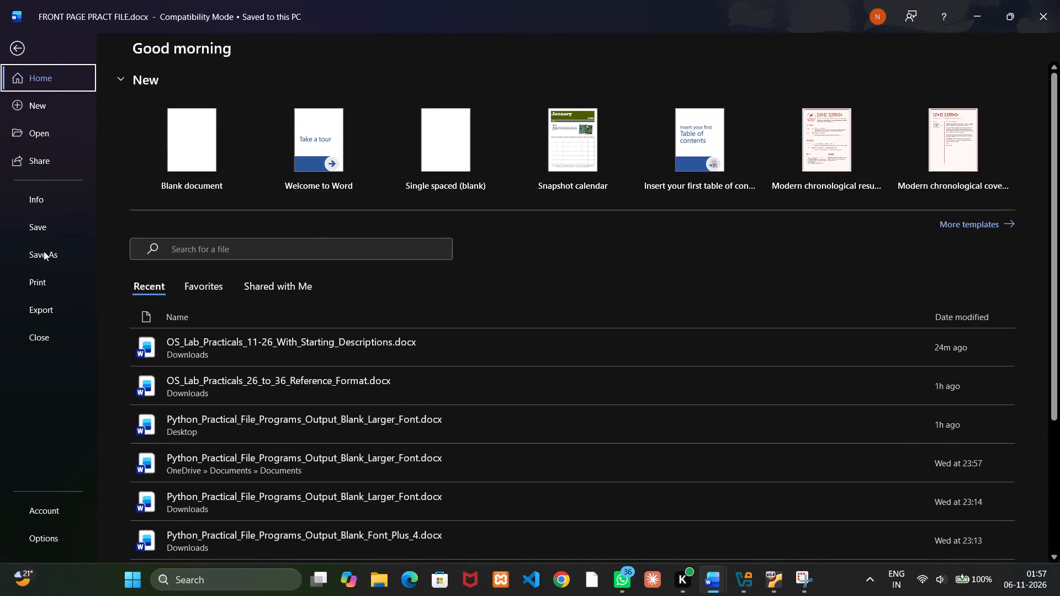
click(44, 251)
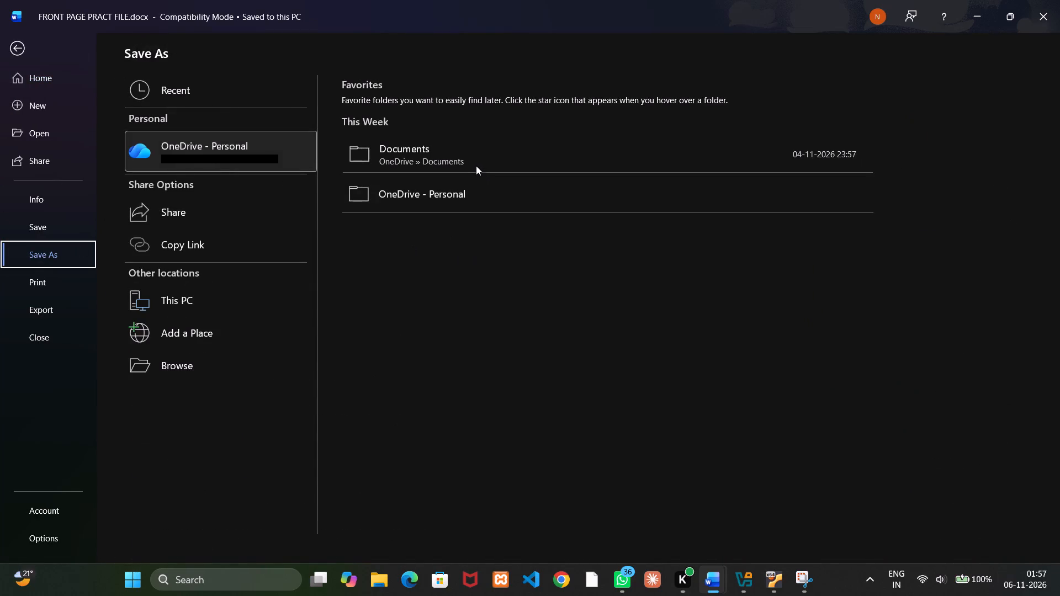
Save the front page document to the Desktop as FRONT PAGE PRACT FILE.docx in Word Document format.
click(470, 159)
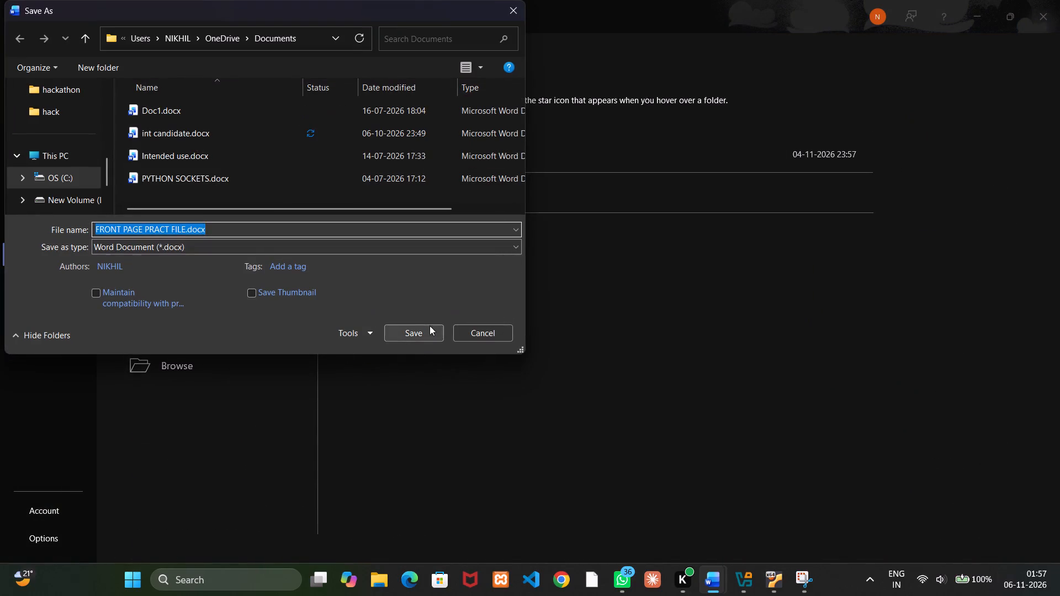
scroll(69, 142, up, 1)
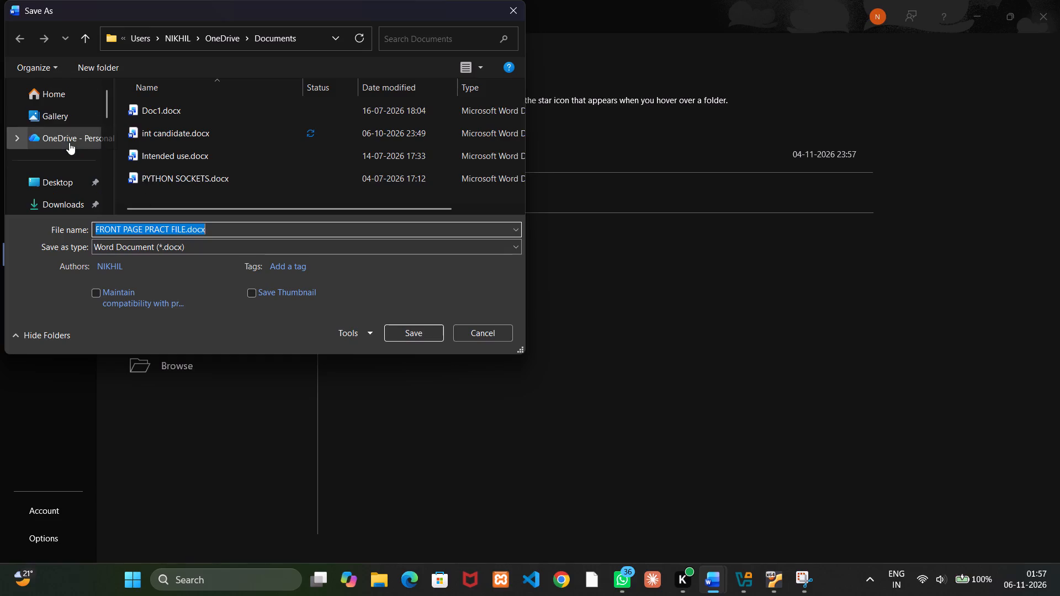
scroll(69, 142, up, 1)
drag(78, 189, 57, 142)
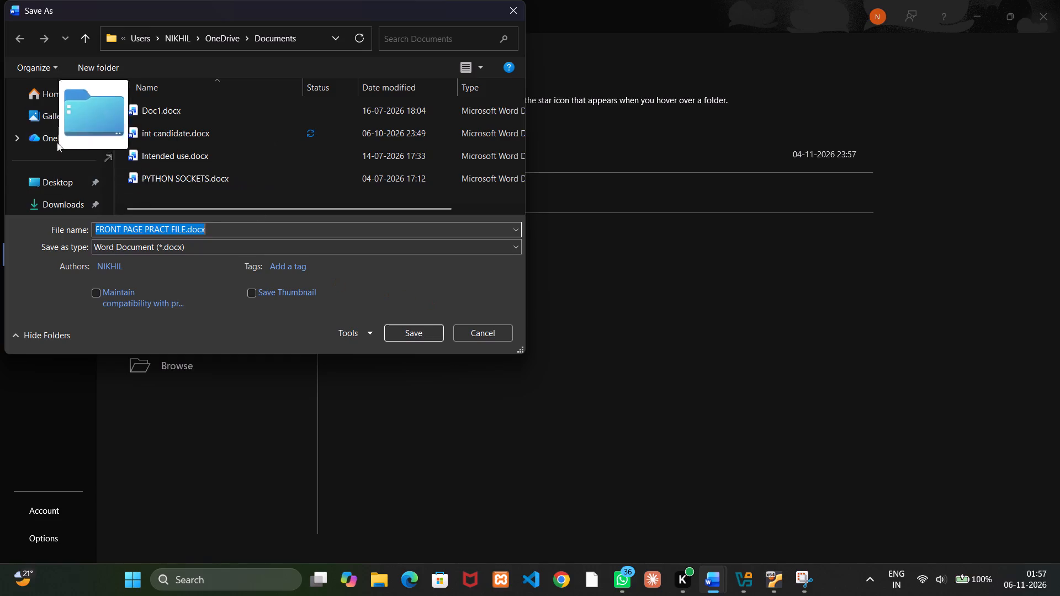
drag(57, 142, 44, 189)
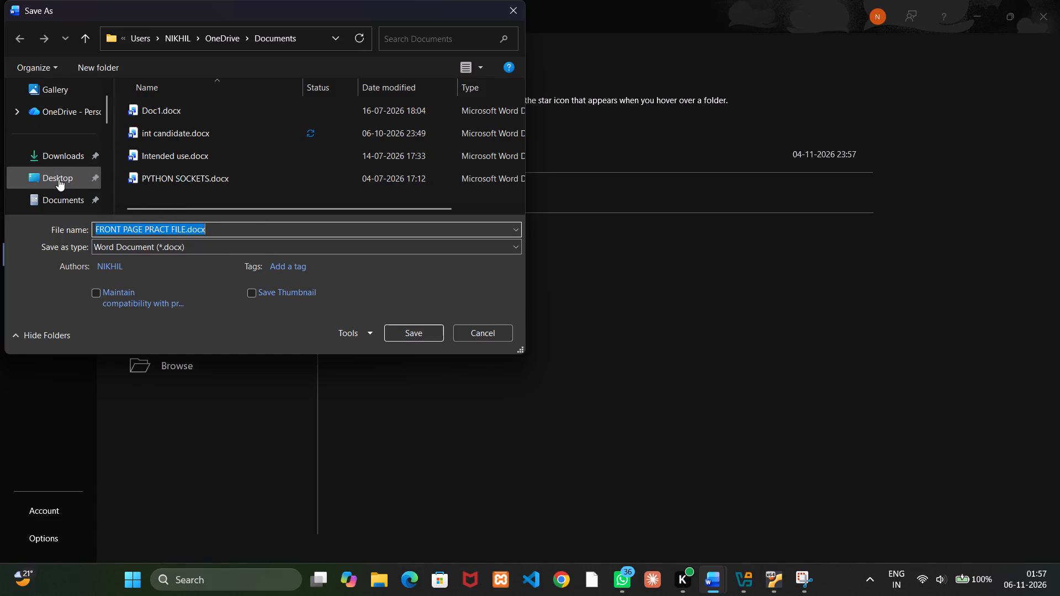